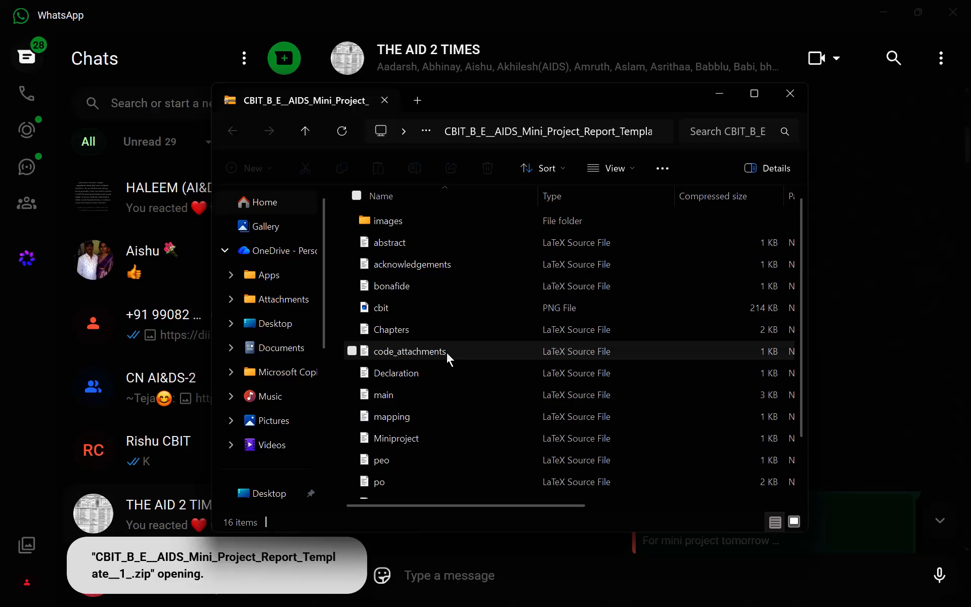
Look through the list of LaTeX source files in the CBIT mini project report template archive.
scroll(454, 317, "down", 2)
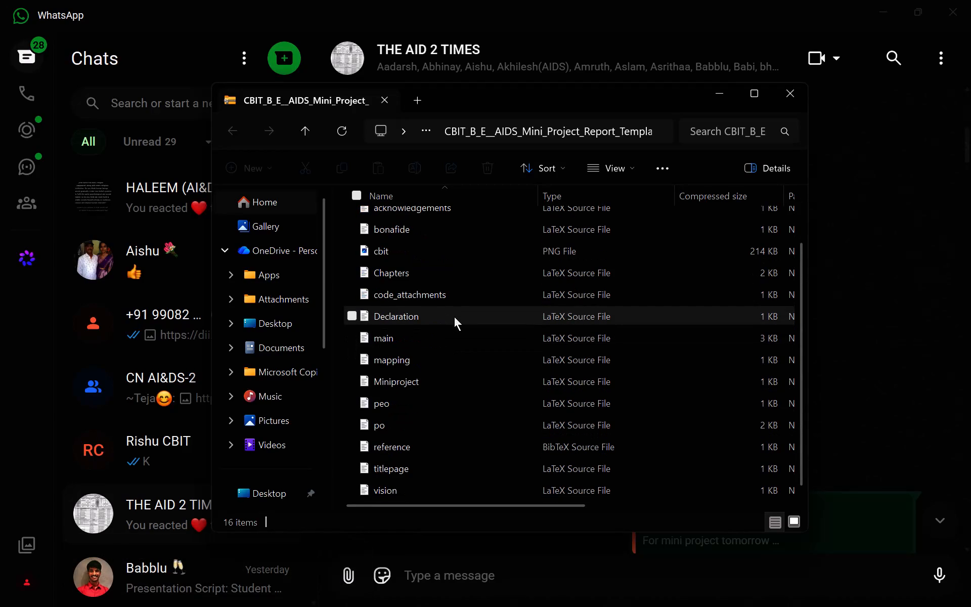
scroll(454, 317, "down", 1)
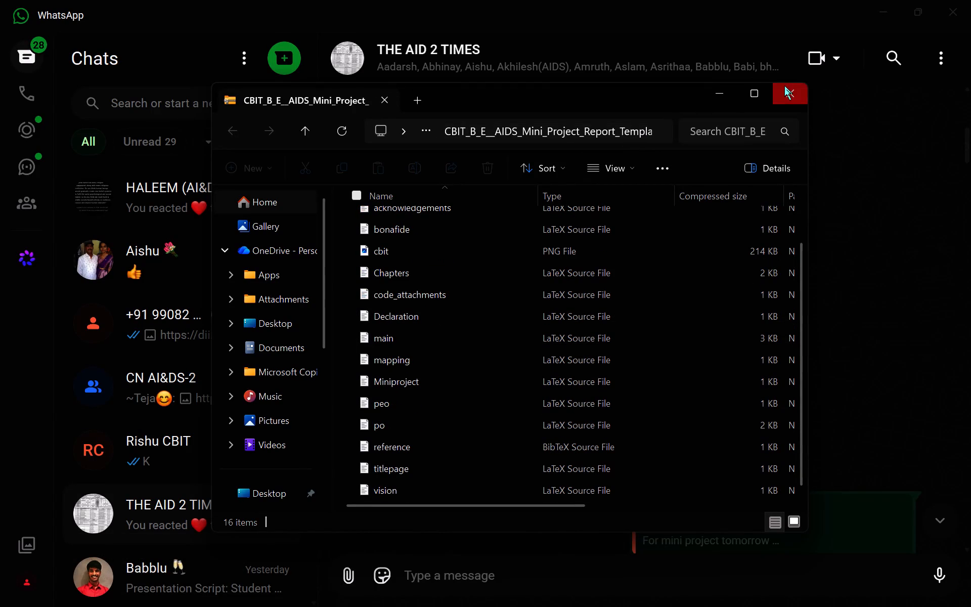
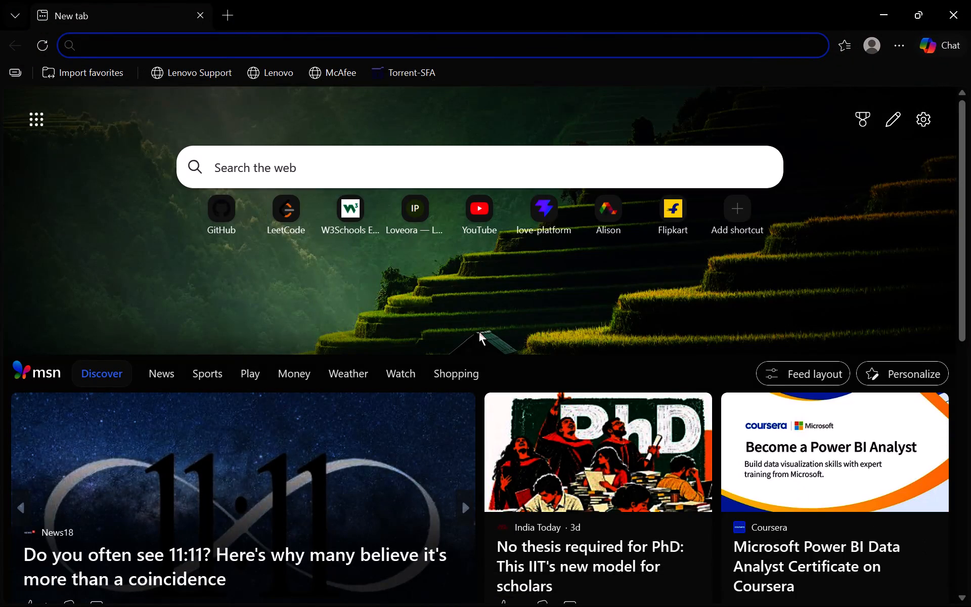
Search the web for overleaf and open the Overleaf, Online LaTeX Editor site.
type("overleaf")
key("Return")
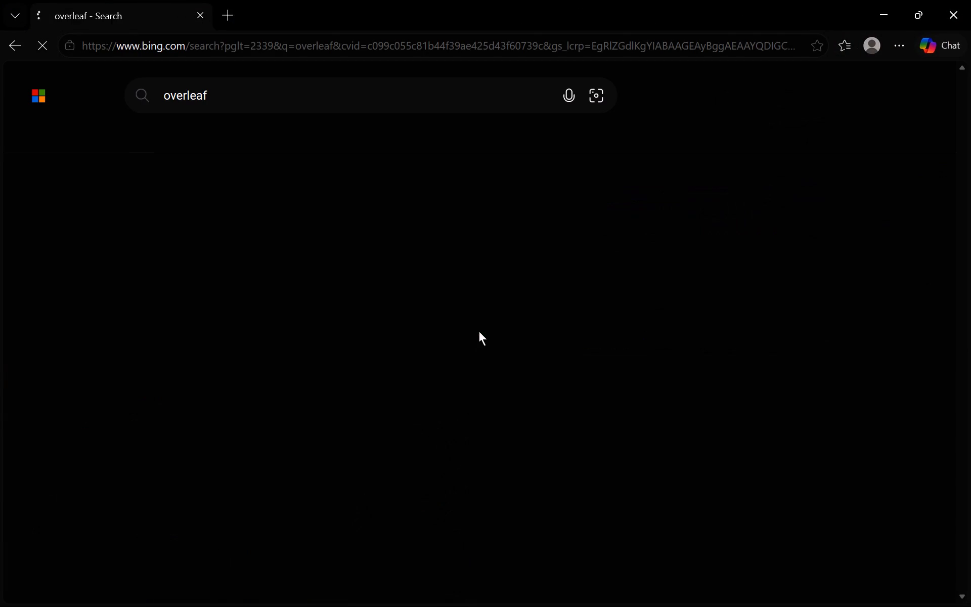
scroll(257, 327, "down", 4)
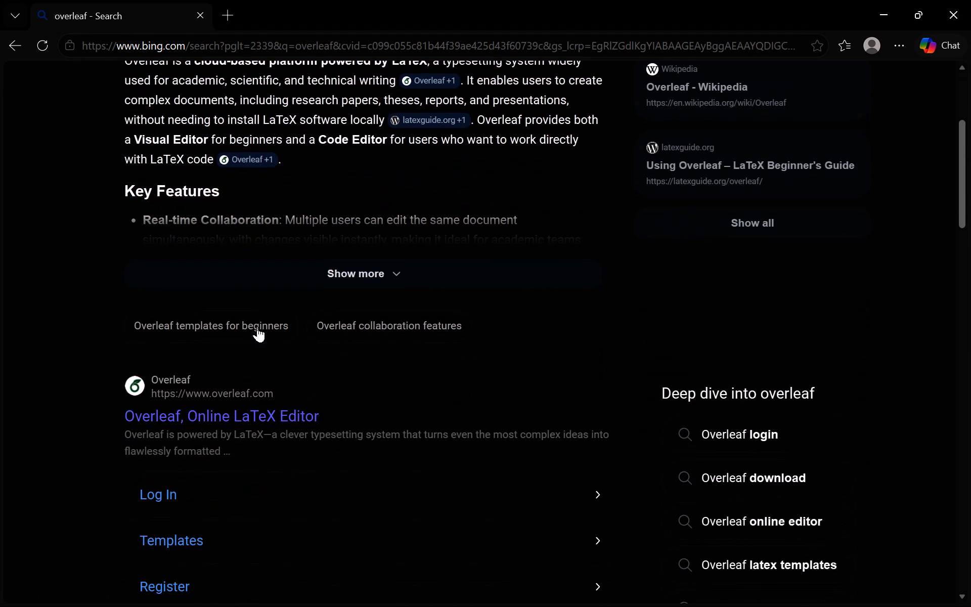
scroll(257, 327, "down", 1)
left_click(209, 415)
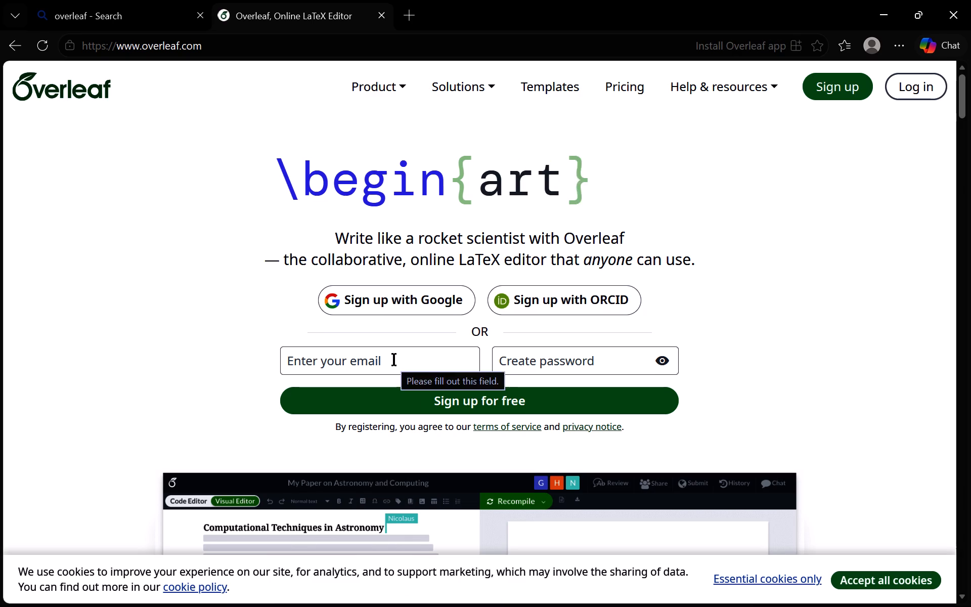
Enter Overleaf using the Google account sign-up option.
scroll(666, 282, "down", 1)
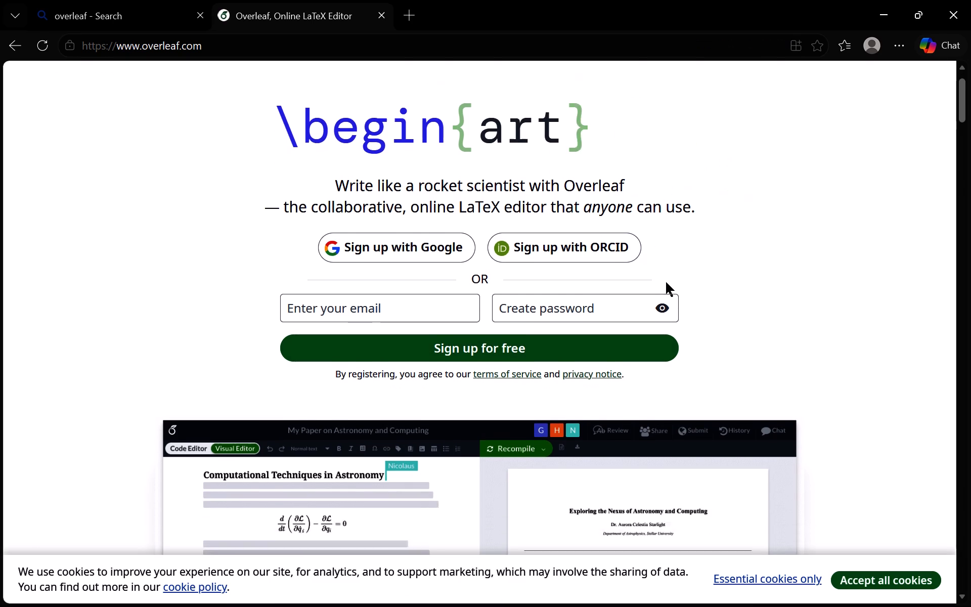
scroll(666, 282, "down", 2)
scroll(666, 282, "up", 5)
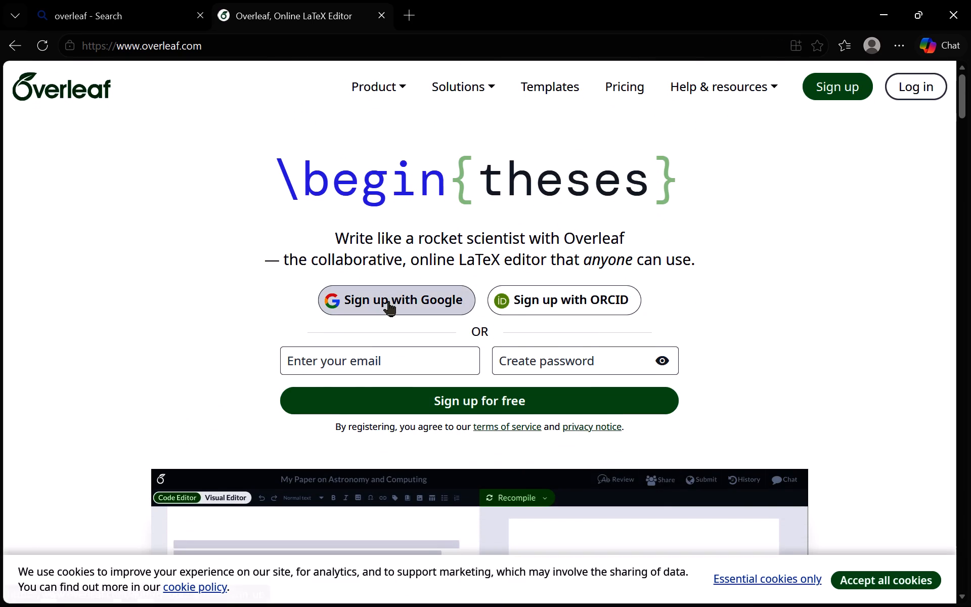
left_click(388, 301)
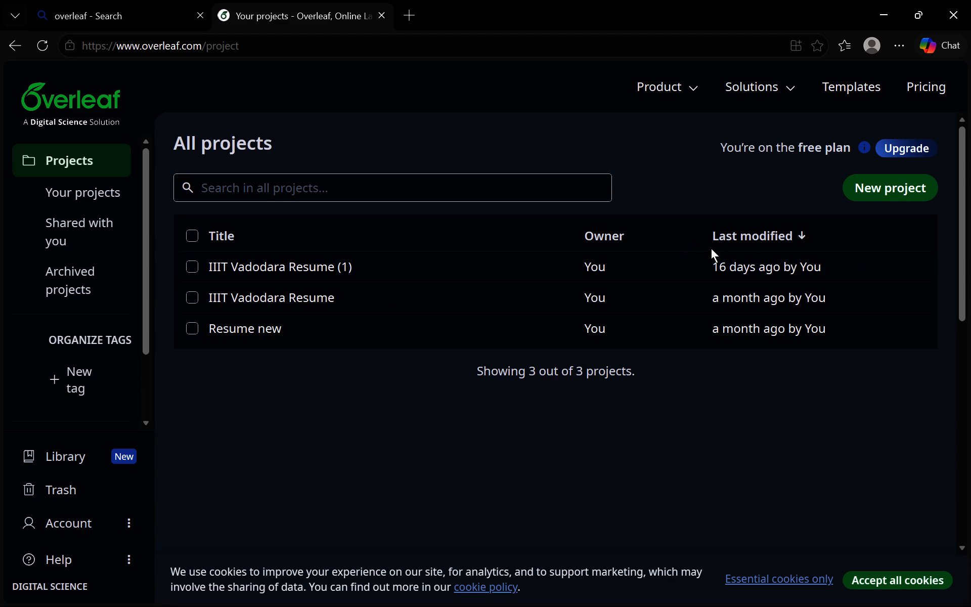
Create a new Overleaf project by importing the CBIT_B_E__AIDS_Mini_Project_Report_Template zip file from Downloads.
left_click(871, 183)
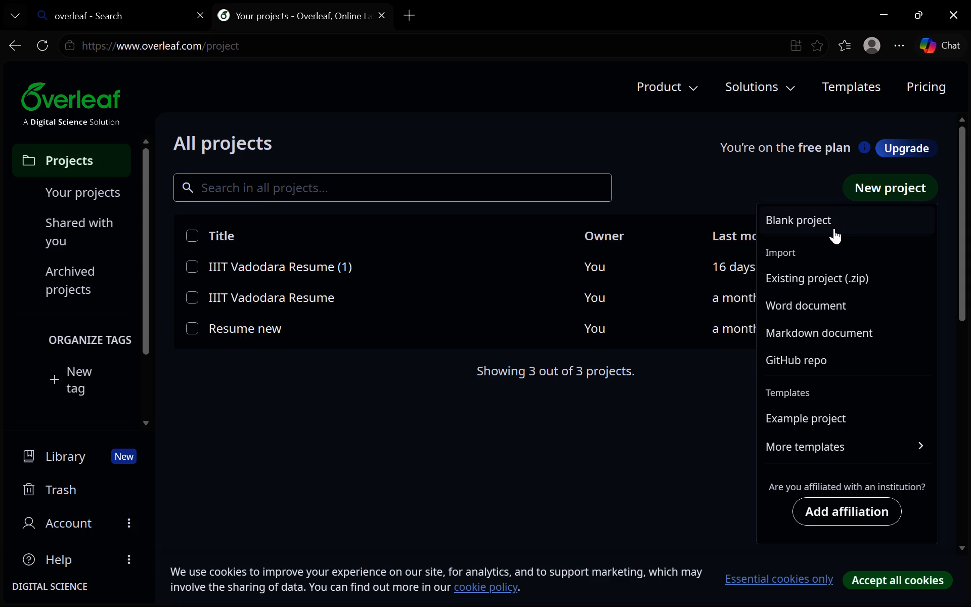
left_click(780, 255)
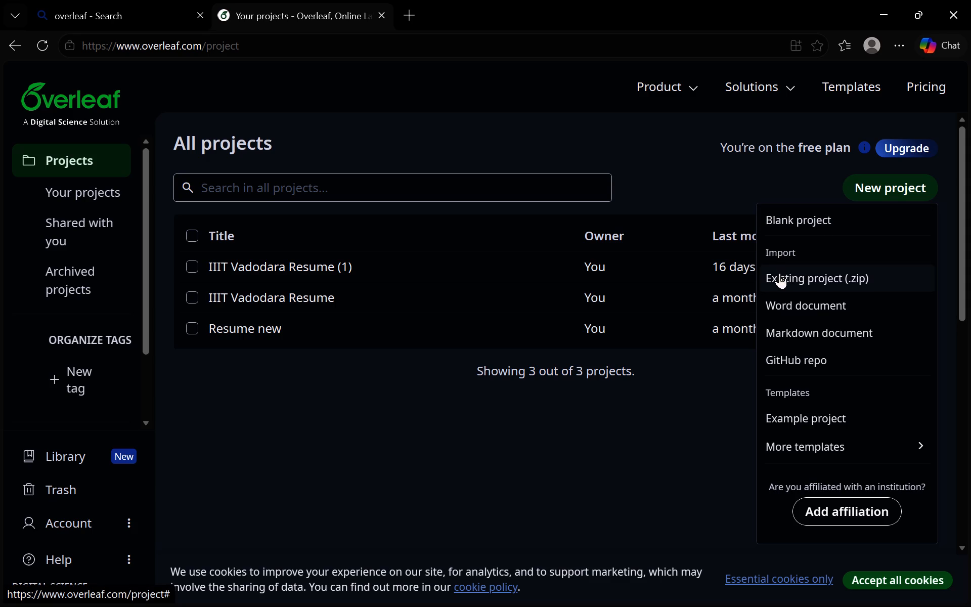
left_click(779, 273)
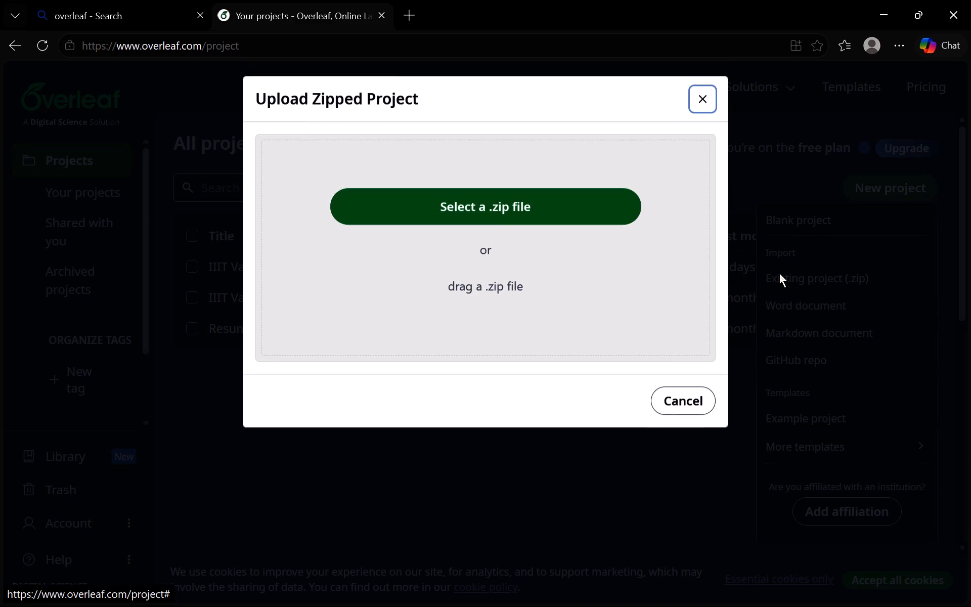
left_click(557, 208)
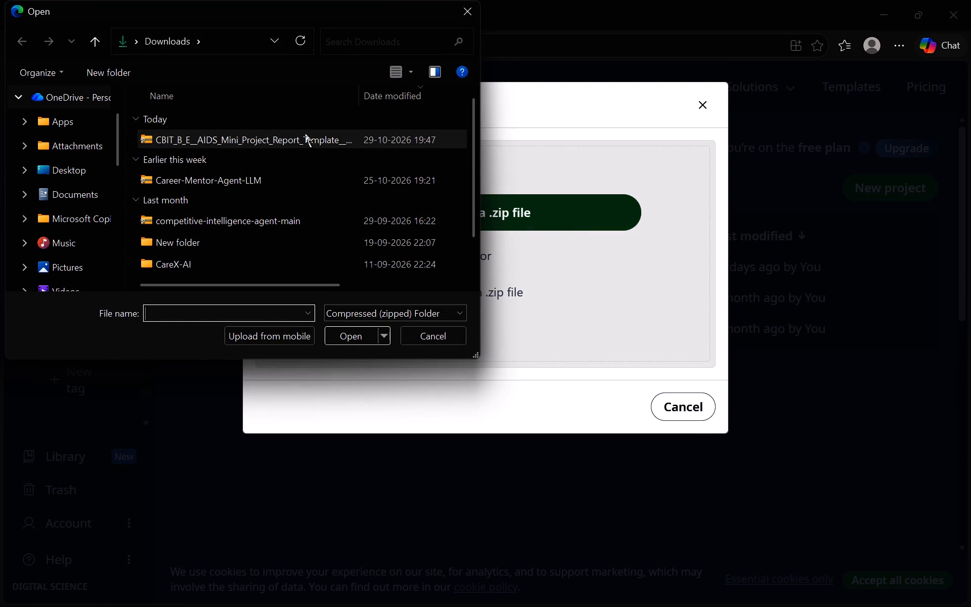
left_click(298, 141)
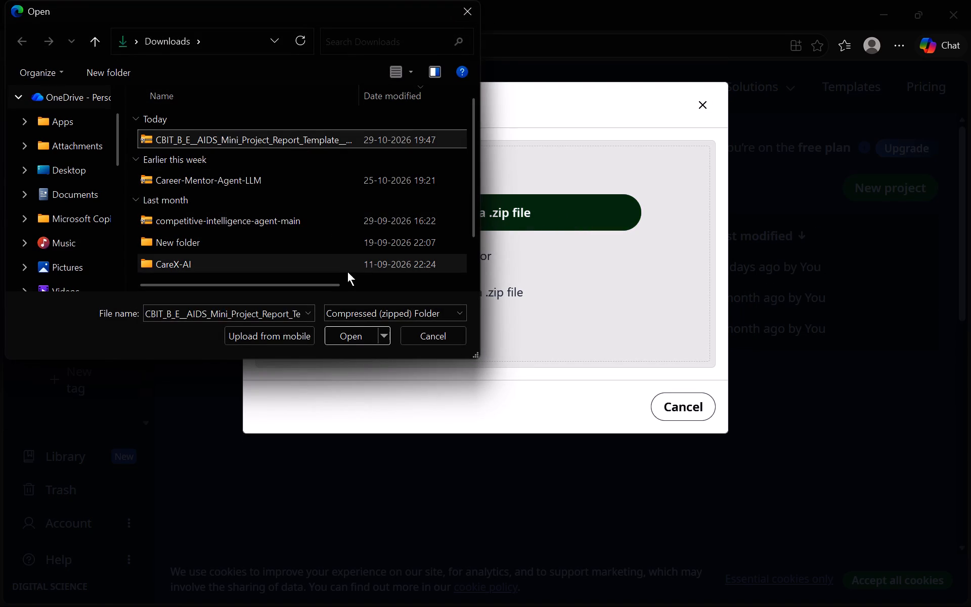
left_click(351, 332)
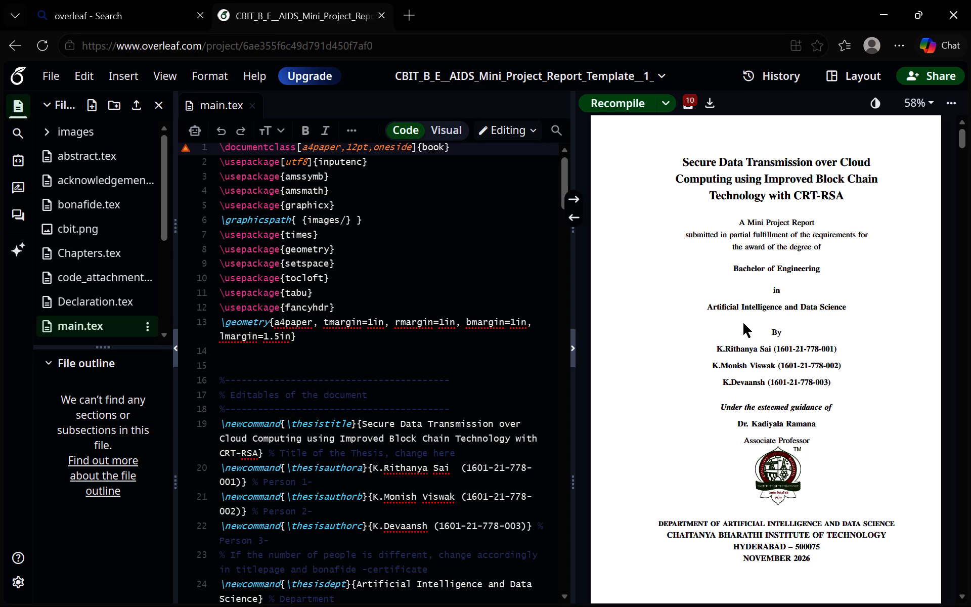
Examine the title page of the compiled mini project report in the PDF preview.
scroll(757, 326, "down", 1)
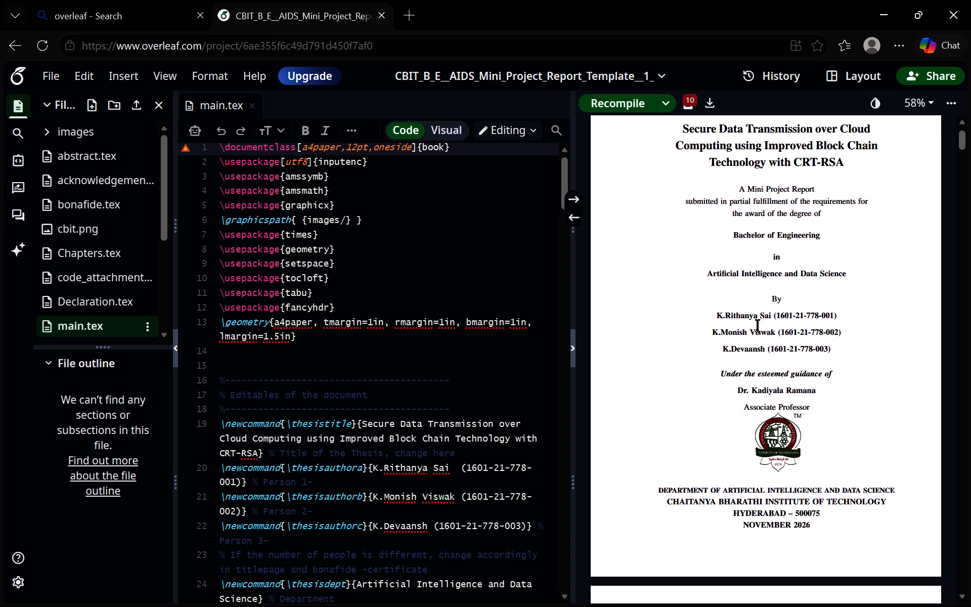
scroll(757, 326, "down", 3)
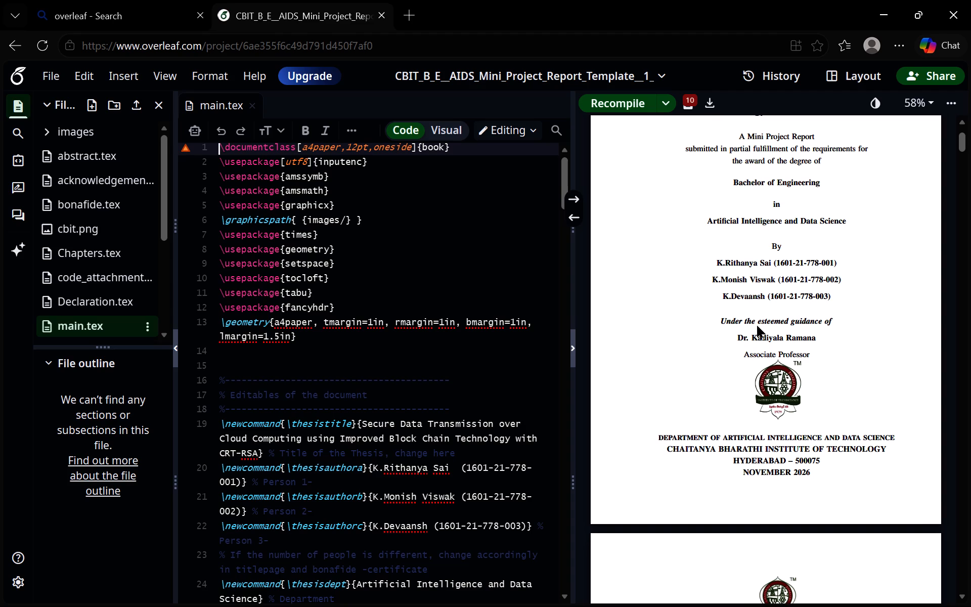
scroll(730, 295, "up", 1)
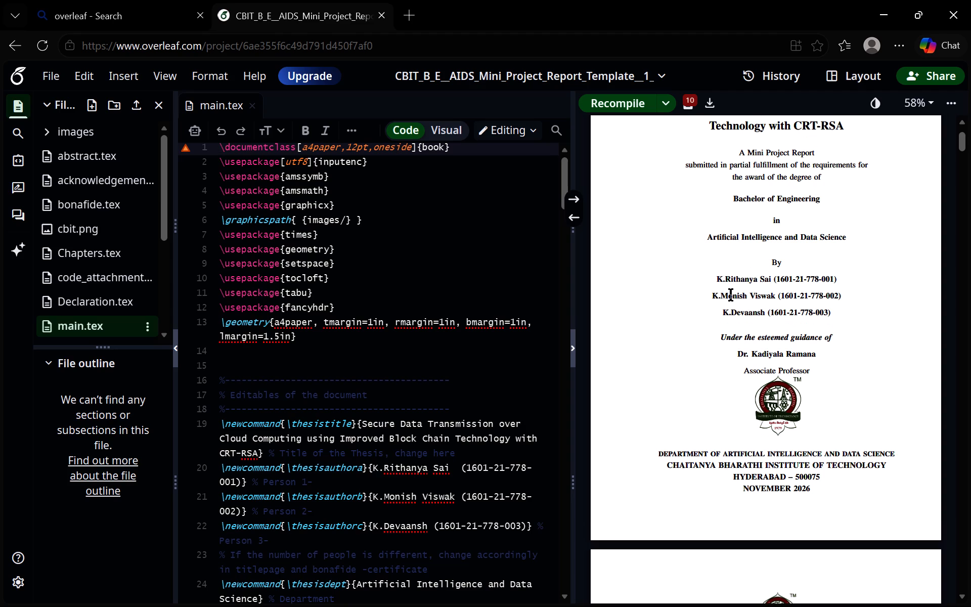
scroll(730, 295, "up", 1)
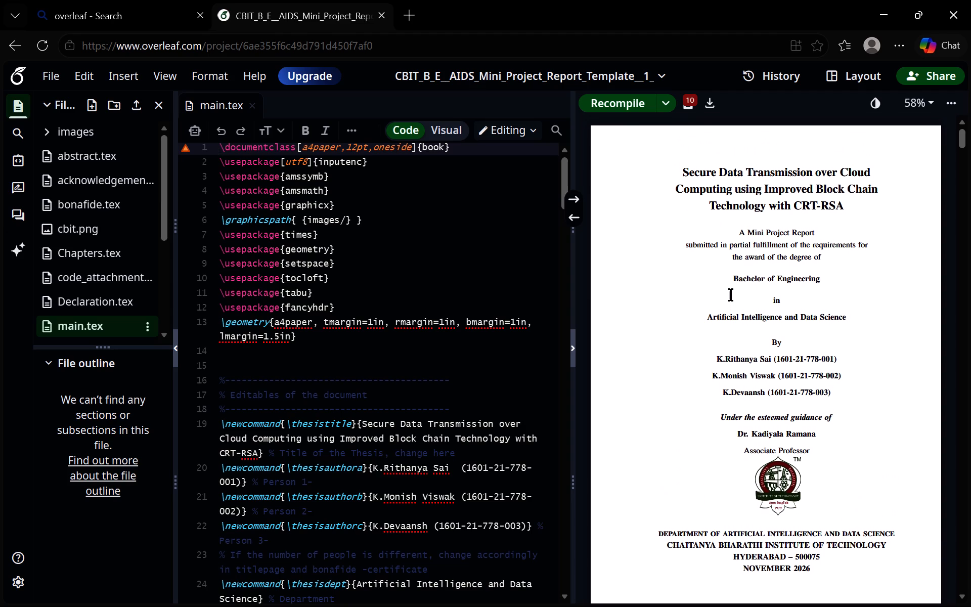
scroll(730, 295, "up", 2)
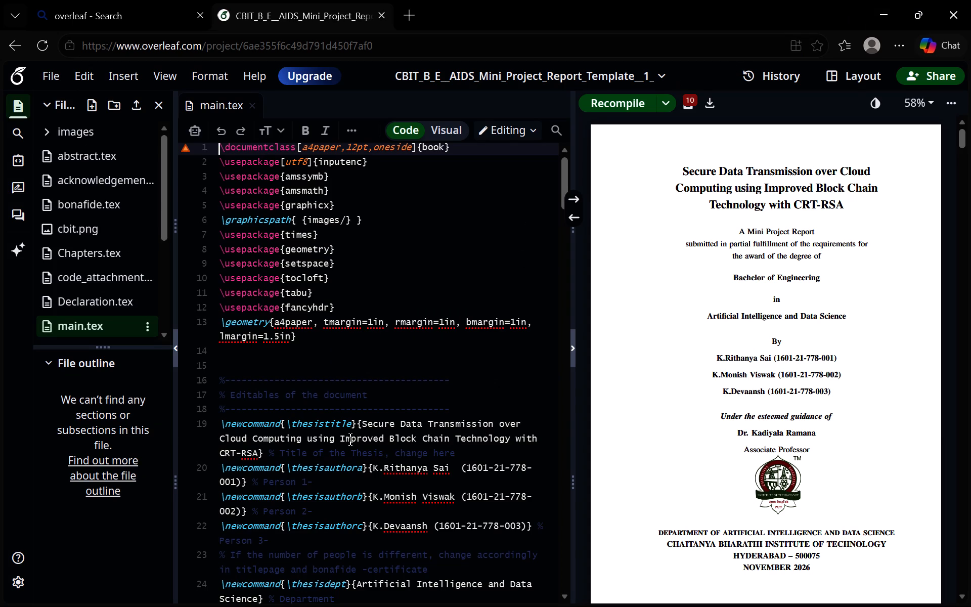
left_click(258, 454)
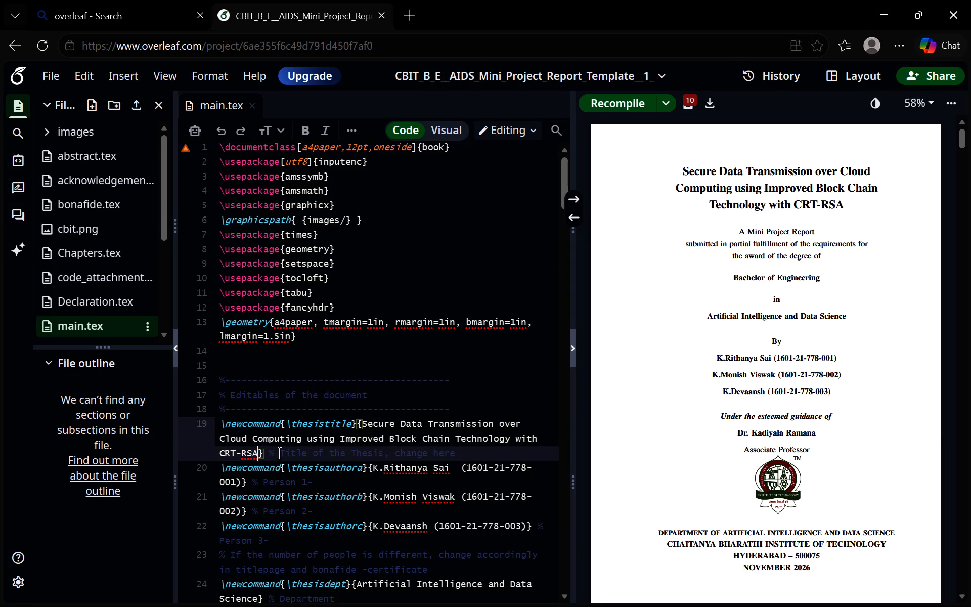
key("BackSpace")
key("BackSpace")
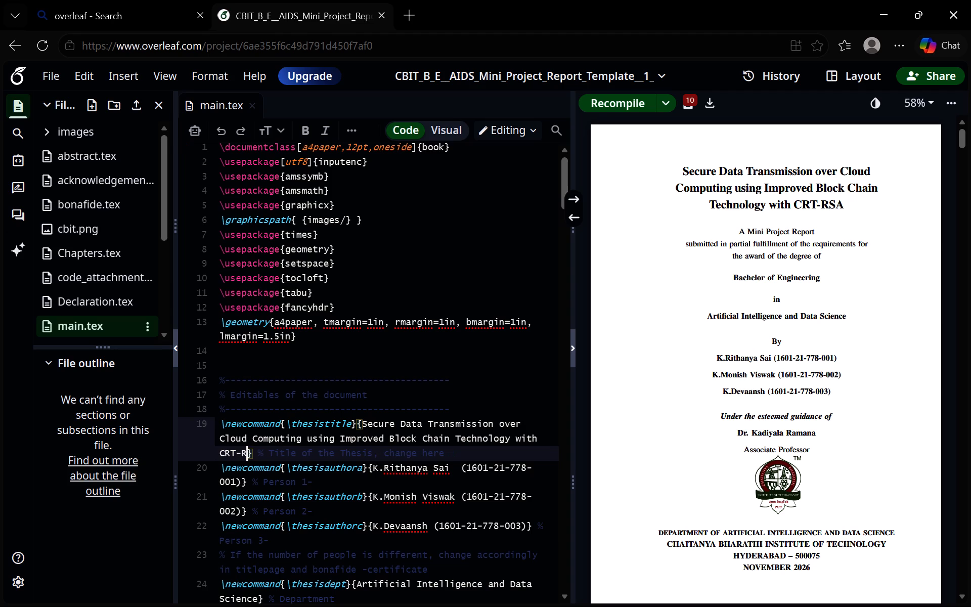
key("BackSpace")
key("BackSpace")
key("BackSpace")
key("BackSpace")
key("BackSpace")
key("BackSpace")
key("BackSpace")
key("BackSpace")
key("BackSpace")
key("BackSpace")
key("BackSpace")
key("BackSpace")
key("BackSpace")
key("BackSpace")
key("BackSpace")
key("BackSpace")
key("BackSpace")
key("BackSpace")
key("BackSpace")
key("BackSpace")
key("BackSpace")
key("BackSpace")
key("BackSpace")
key("BackSpace")
key("BackSpace")
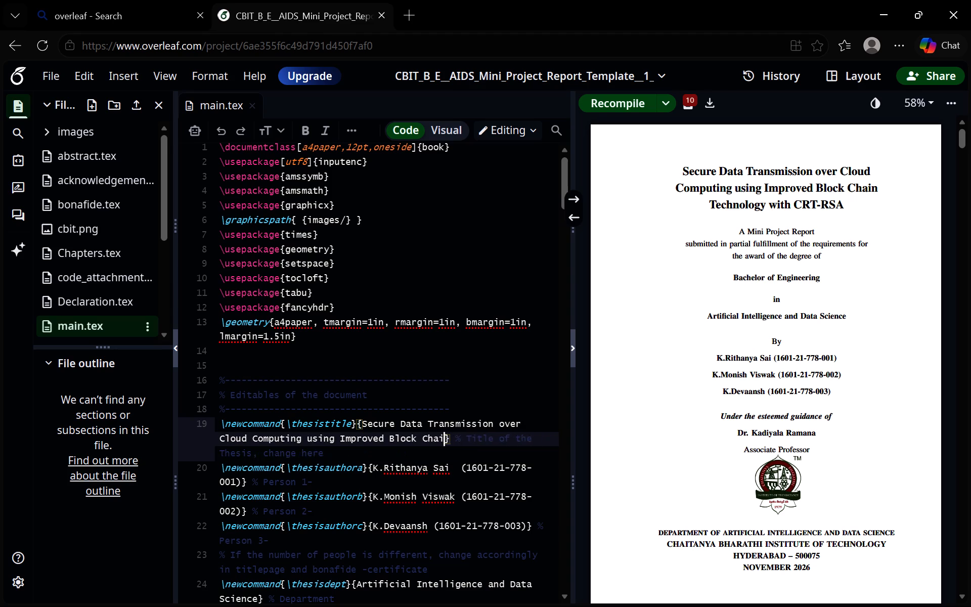
key("BackSpace")
key("BackSpace")
key("BackSpace")
key("BackSpace")
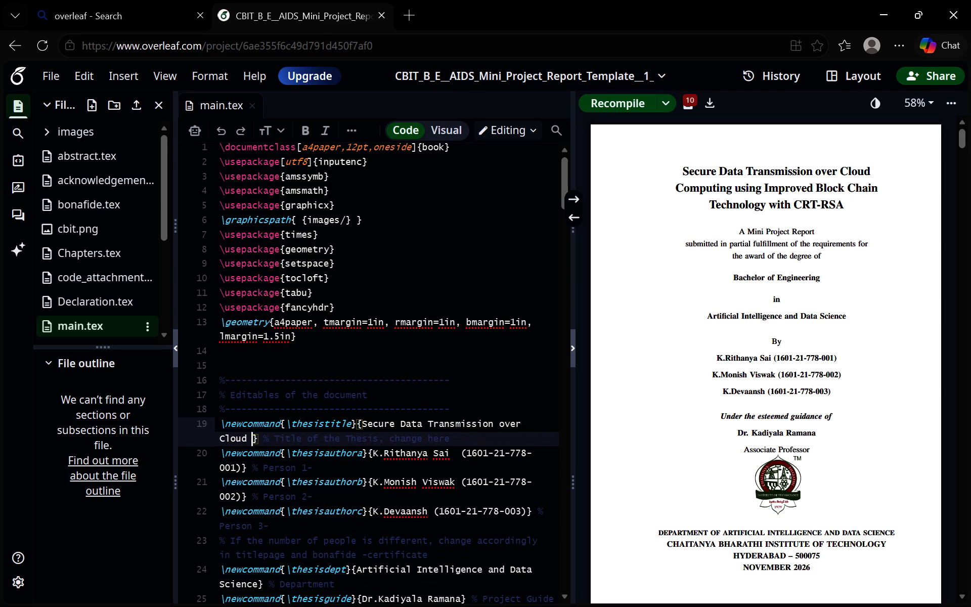
key("BackSpace")
key("BackSpace")
key("BackSpace")
key("BackSpace")
key("BackSpace")
key("BackSpace")
key("BackSpace")
key("BackSpace")
key("BackSpace")
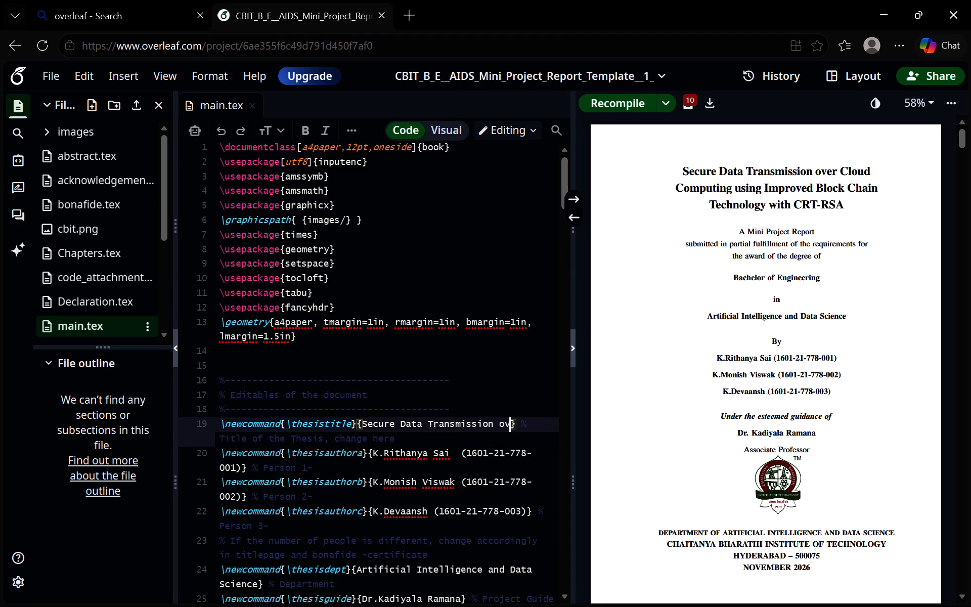
key("BackSpace")
key("BackSpace")
key("BackSpace")
key("BackSpace")
key("BackSpace")
key("BackSpace")
key("BackSpace")
key("BackSpace")
key("BackSpace")
key("BackSpace")
key("BackSpace")
key("BackSpace")
key("BackSpace")
key("BackSpace")
key("BackSpace")
key("BackSpace")
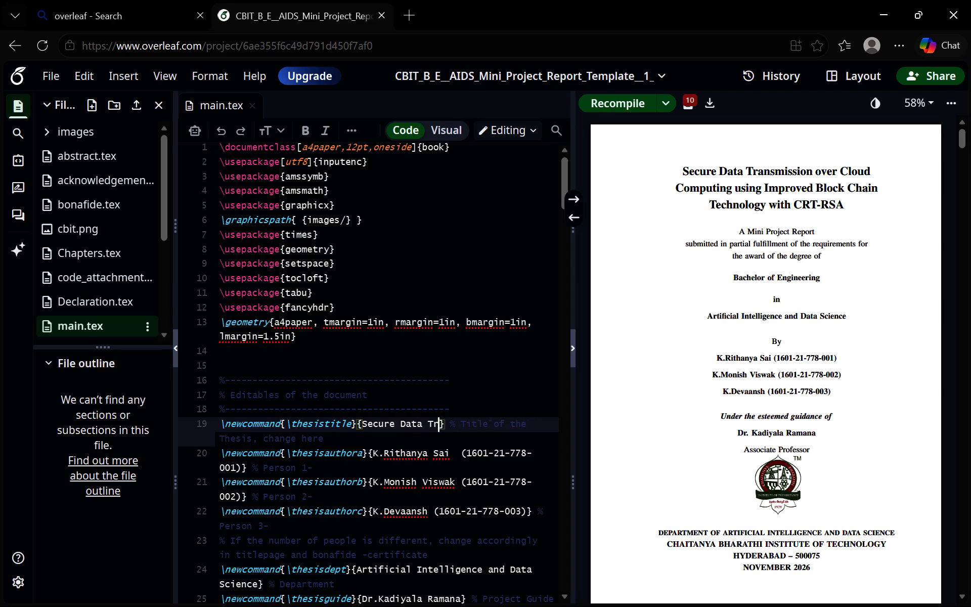
key("BackSpace")
key("BackSpace")
key("BackSpace")
key("BackSpace")
key("BackSpace")
key("BackSpace")
key("BackSpace")
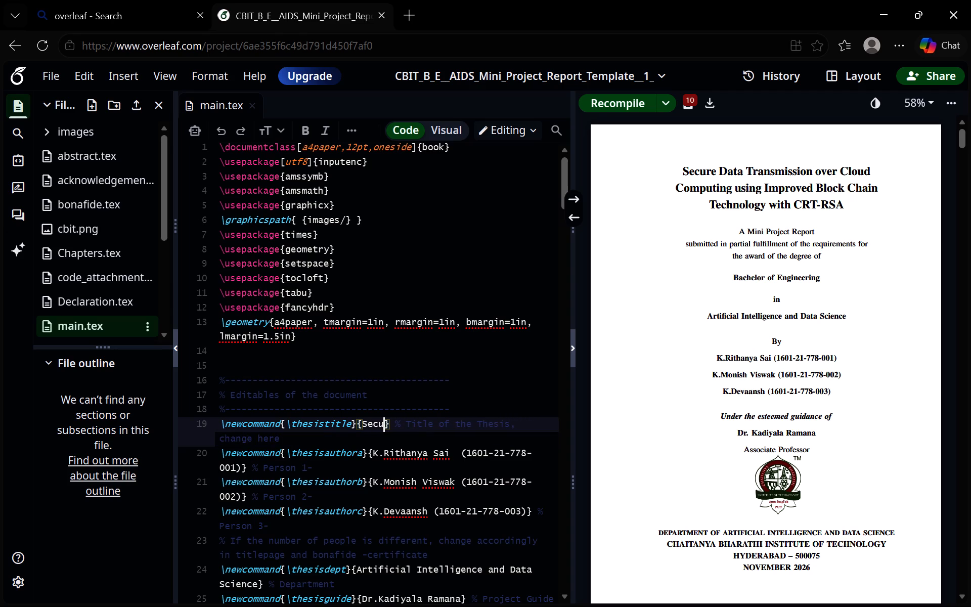
key("BackSpace")
key("BackSpace")
key("BackSpace")
key("BackSpace")
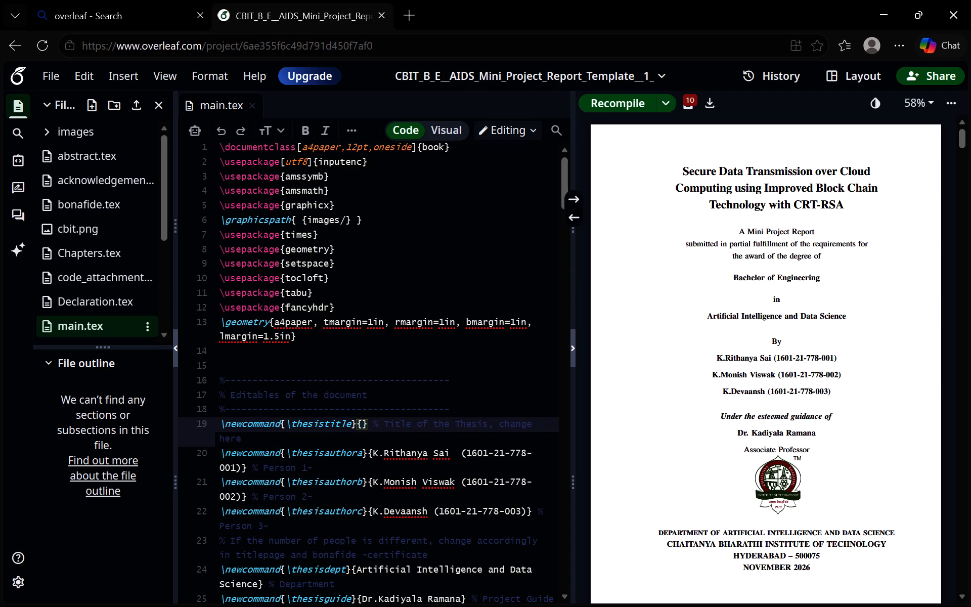
key("ctrl+v")
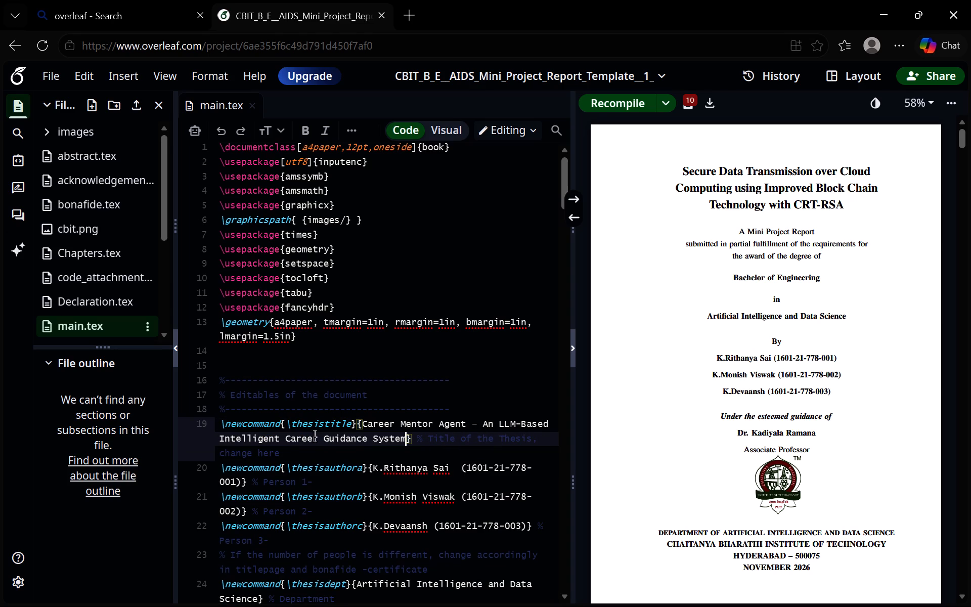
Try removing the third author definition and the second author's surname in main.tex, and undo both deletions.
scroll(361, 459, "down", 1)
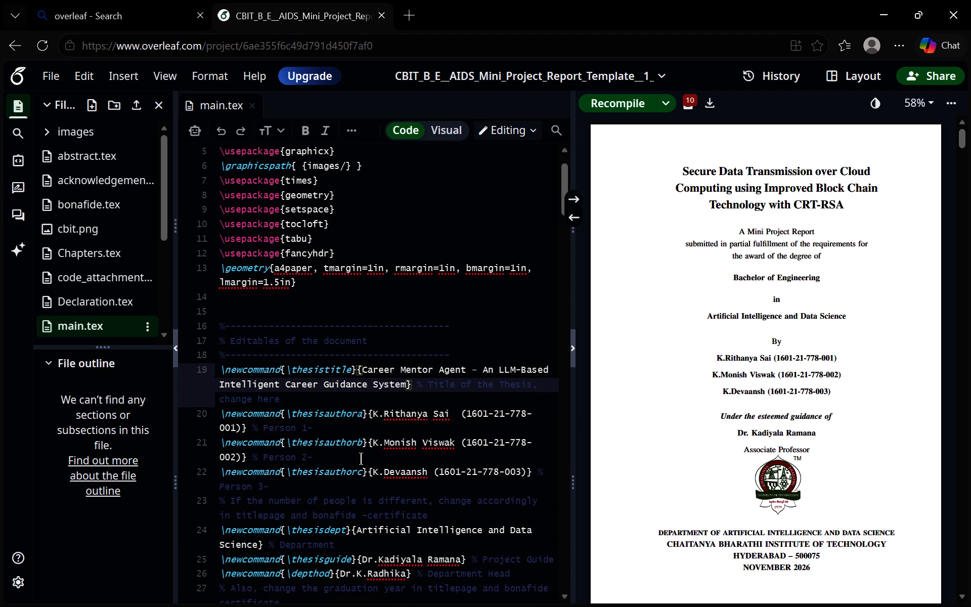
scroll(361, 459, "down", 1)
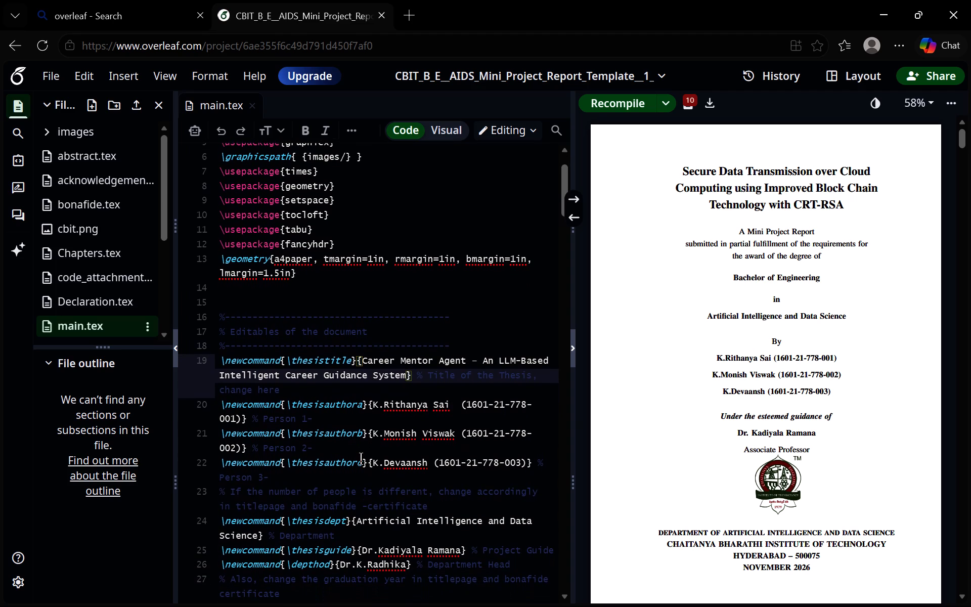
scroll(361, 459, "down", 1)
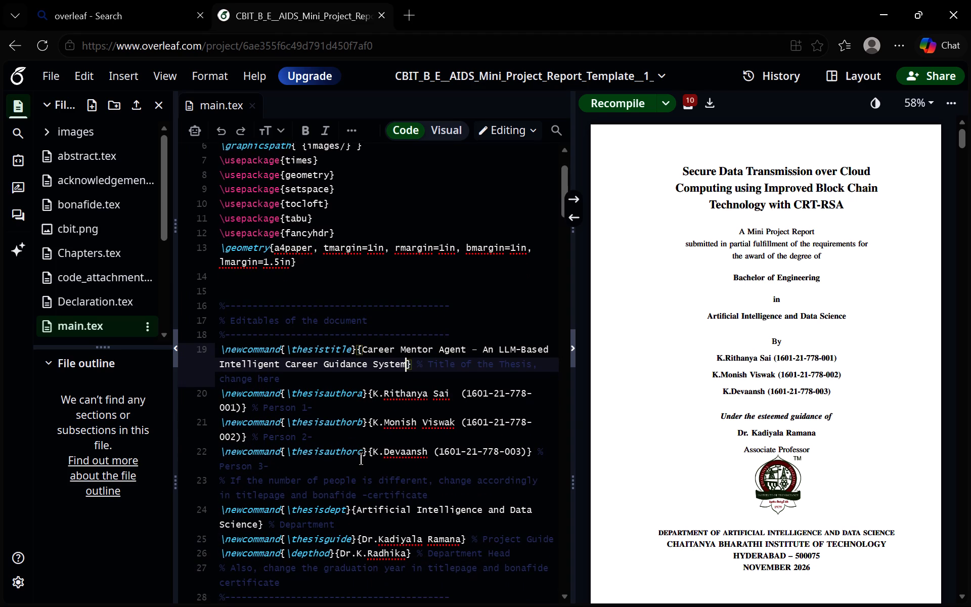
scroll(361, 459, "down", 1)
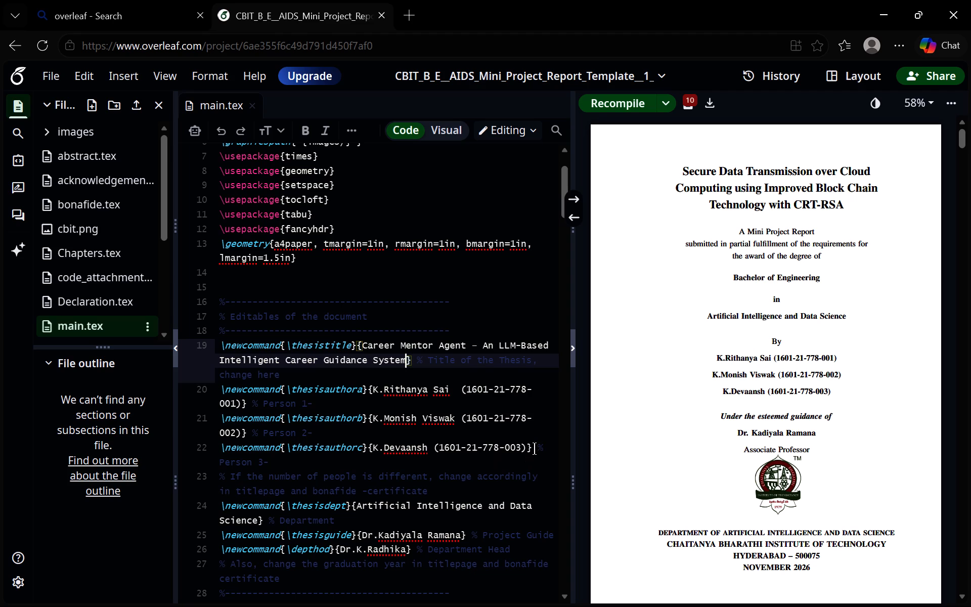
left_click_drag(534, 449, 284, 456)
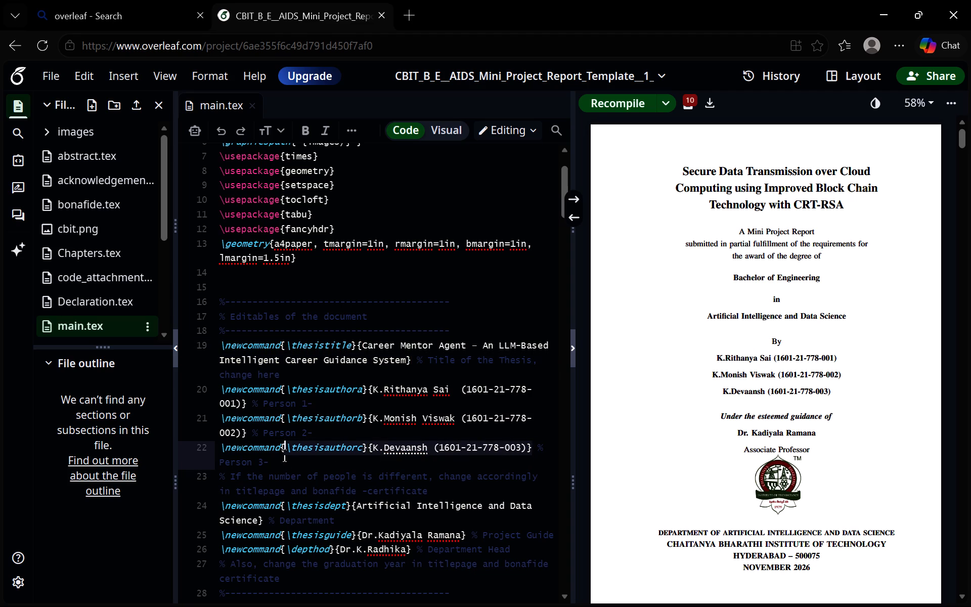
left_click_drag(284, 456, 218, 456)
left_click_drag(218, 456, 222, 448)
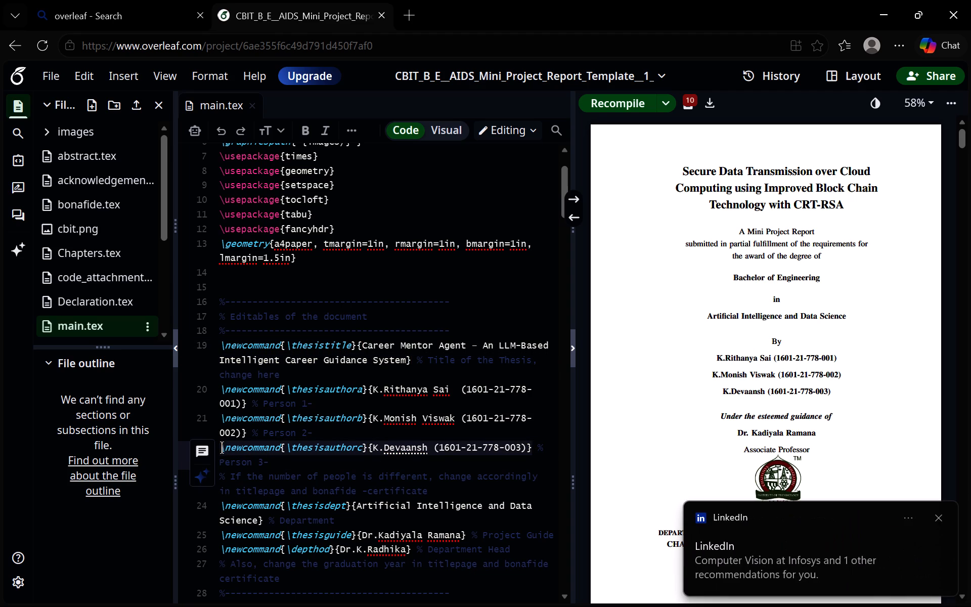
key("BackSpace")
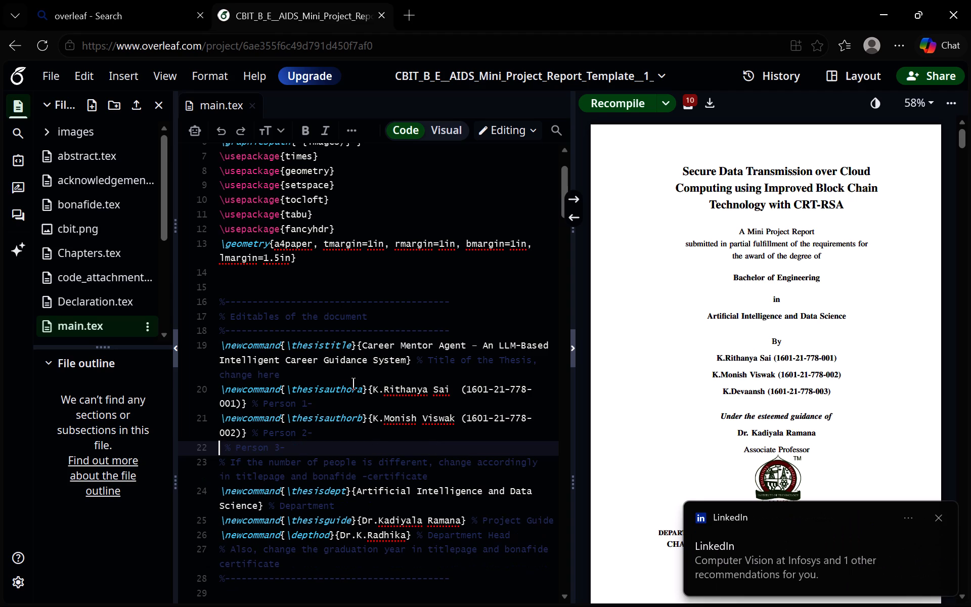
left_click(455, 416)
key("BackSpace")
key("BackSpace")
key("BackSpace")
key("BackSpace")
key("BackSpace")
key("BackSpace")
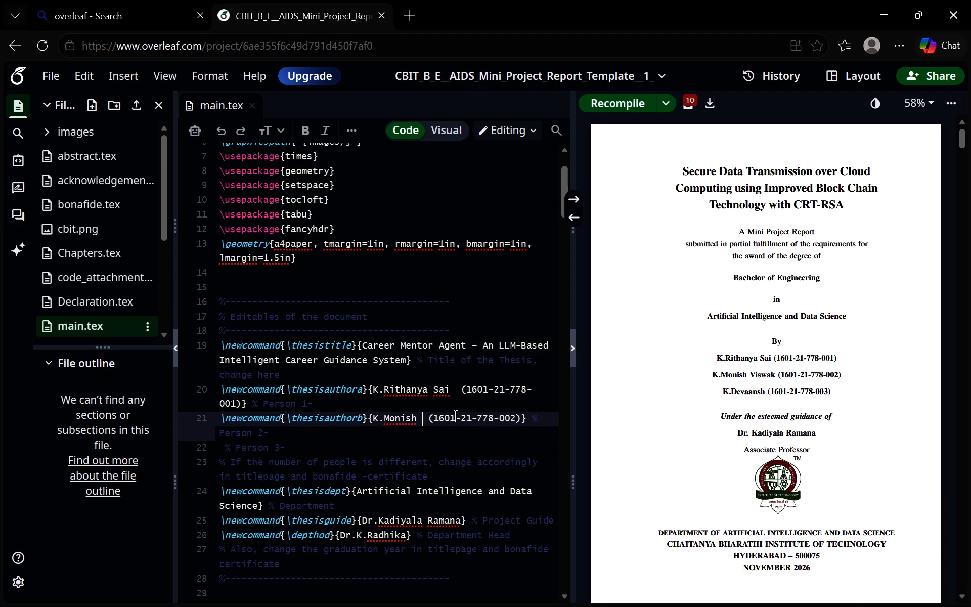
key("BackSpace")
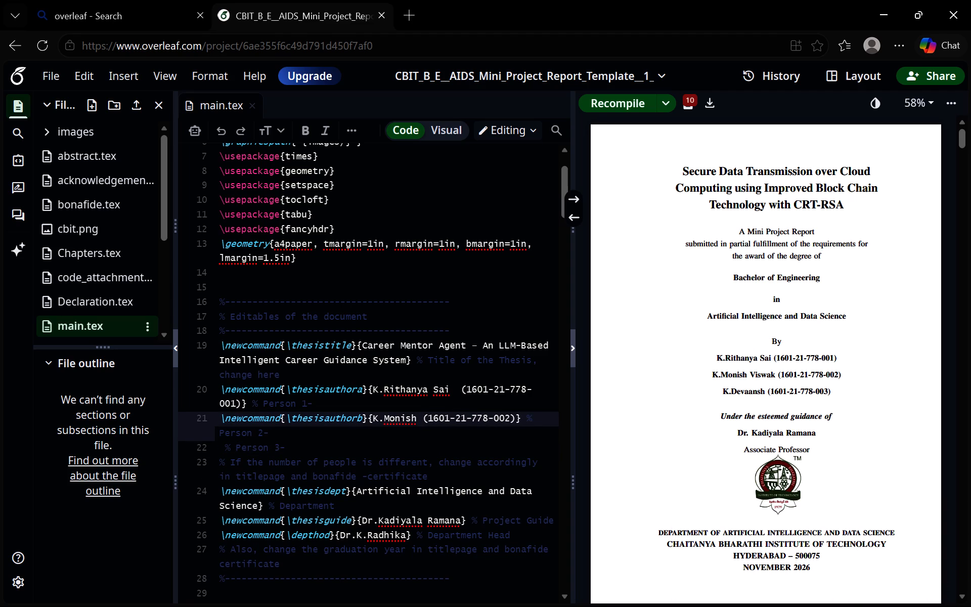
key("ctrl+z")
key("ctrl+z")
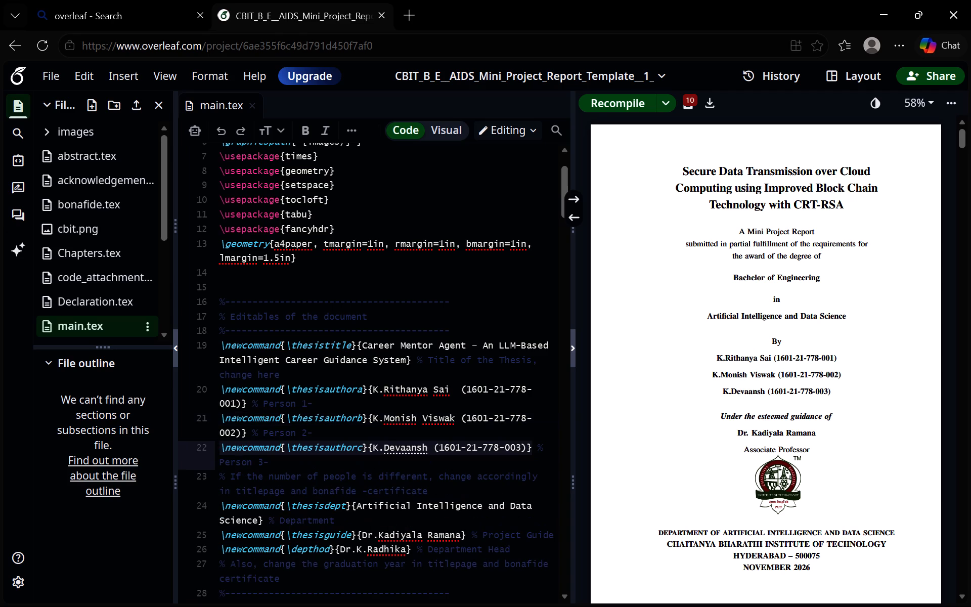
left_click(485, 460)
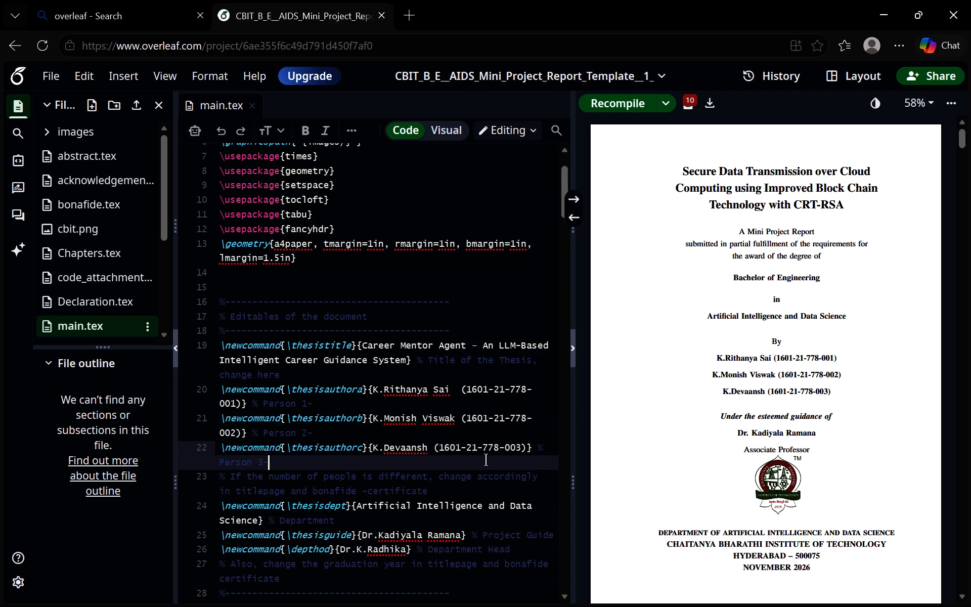
Replace the sample name in the \thesisauthora definition with the first team member's name, keeping the initial and name without a space between them.
left_click(452, 386)
key("BackSpace")
key("BackSpace")
key("BackSpace")
key("BackSpace")
key("BackSpace")
key("BackSpace")
key("BackSpace")
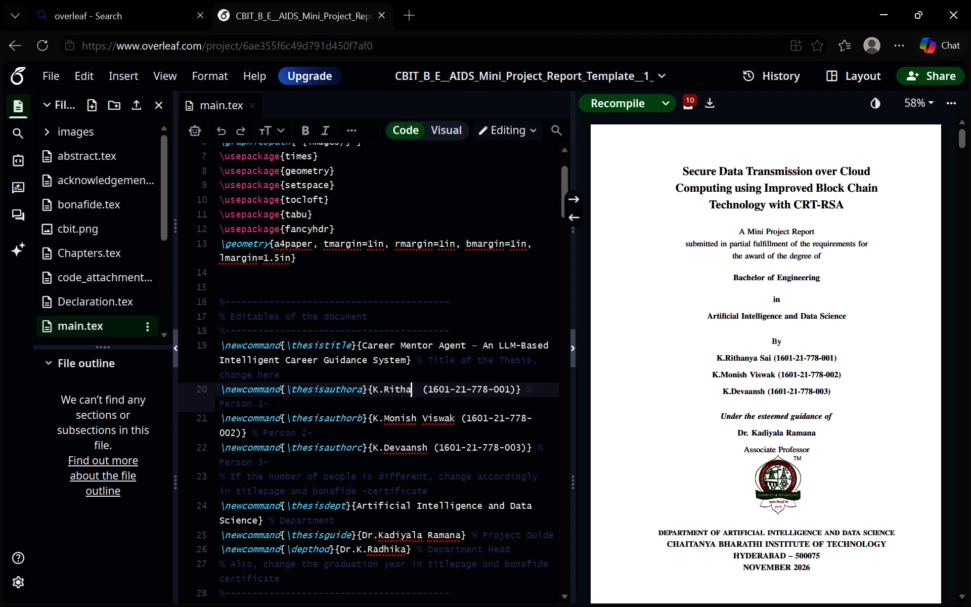
key("BackSpace")
key("BackSpace")
key("BackSpace")
key("BackSpace")
key("BackSpace")
key("BackSpace")
key("BackSpace")
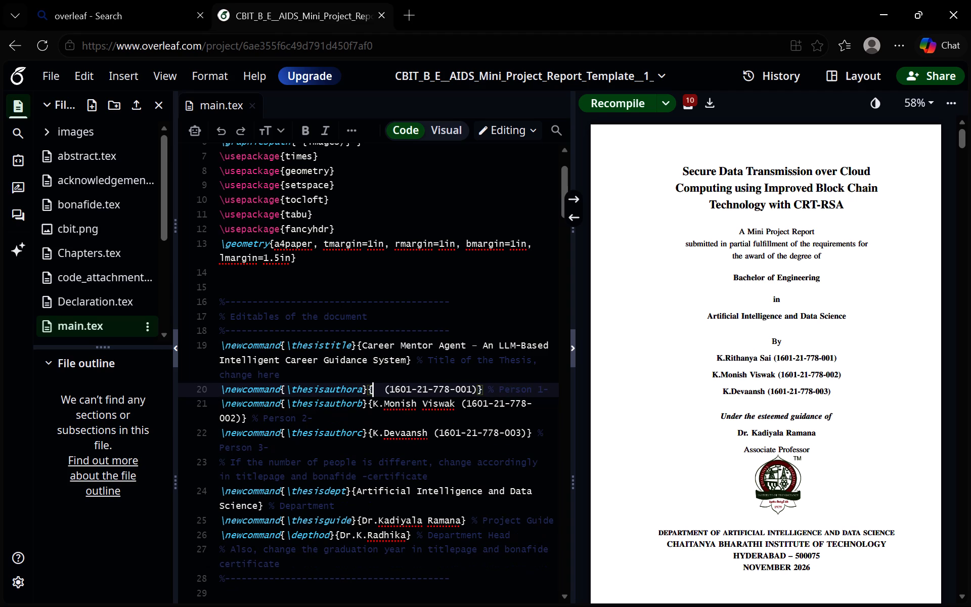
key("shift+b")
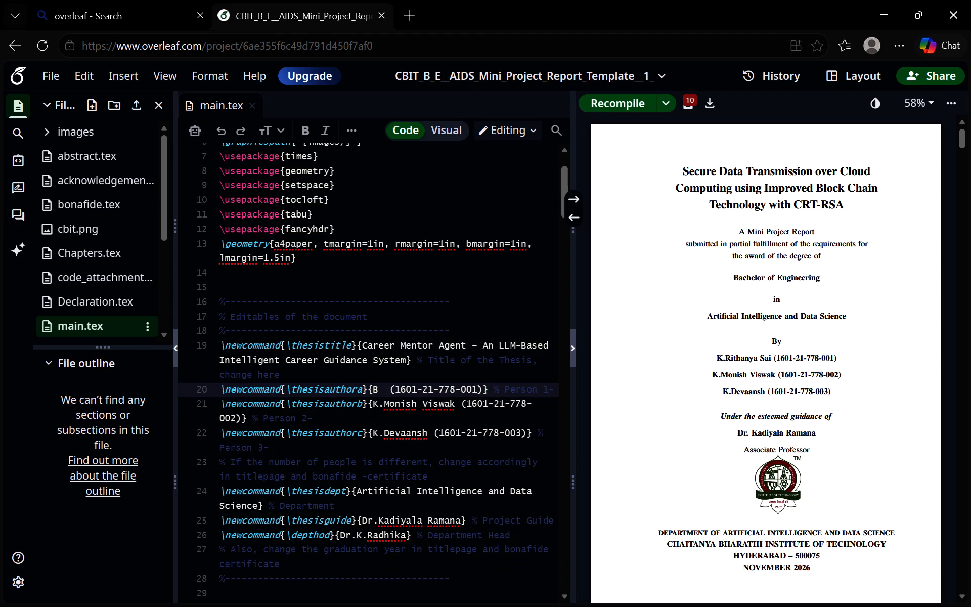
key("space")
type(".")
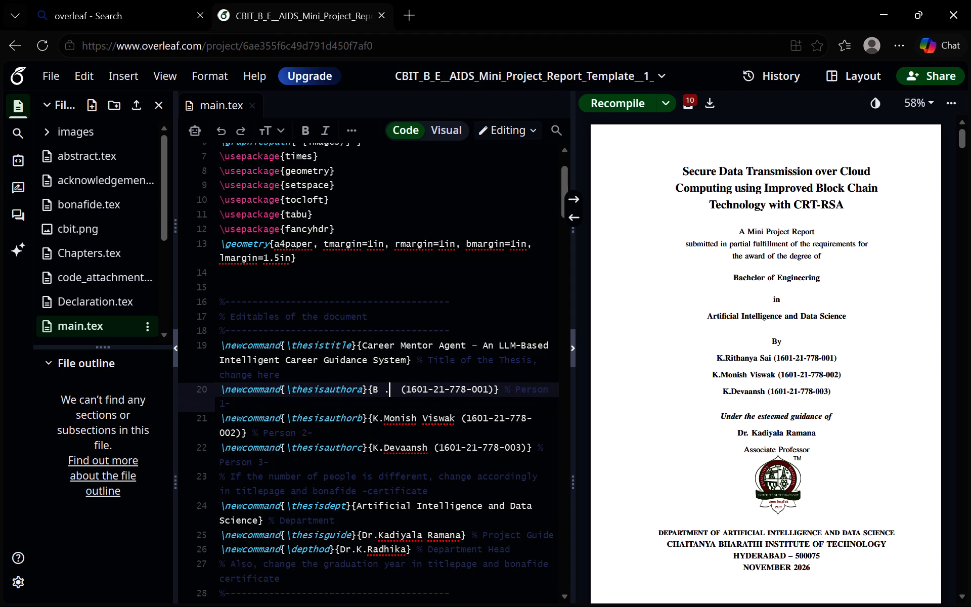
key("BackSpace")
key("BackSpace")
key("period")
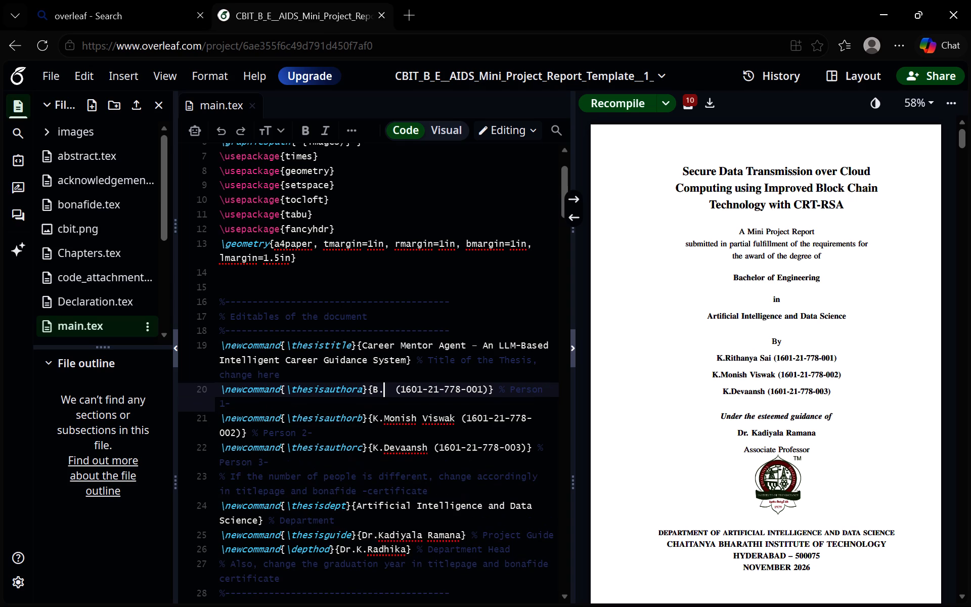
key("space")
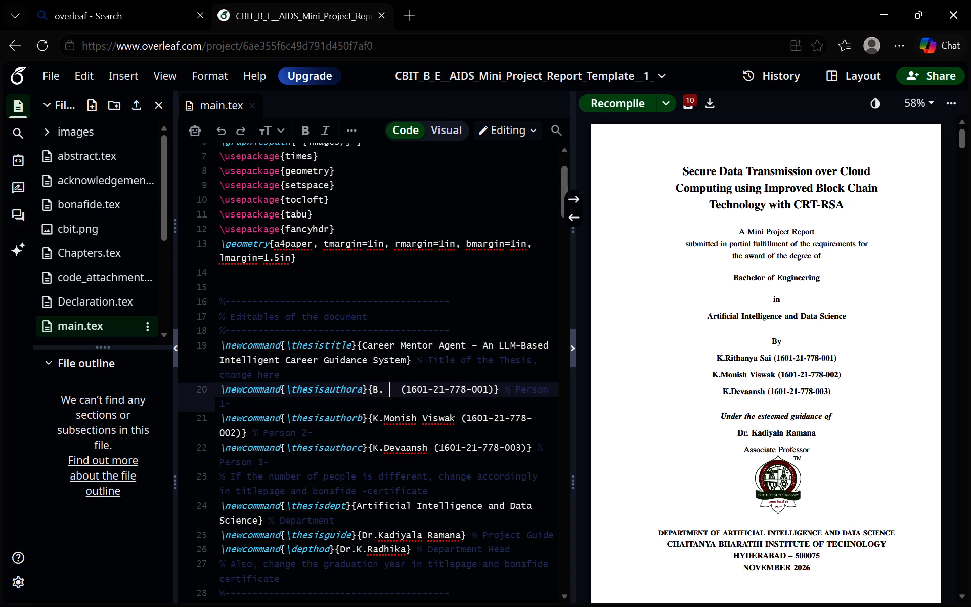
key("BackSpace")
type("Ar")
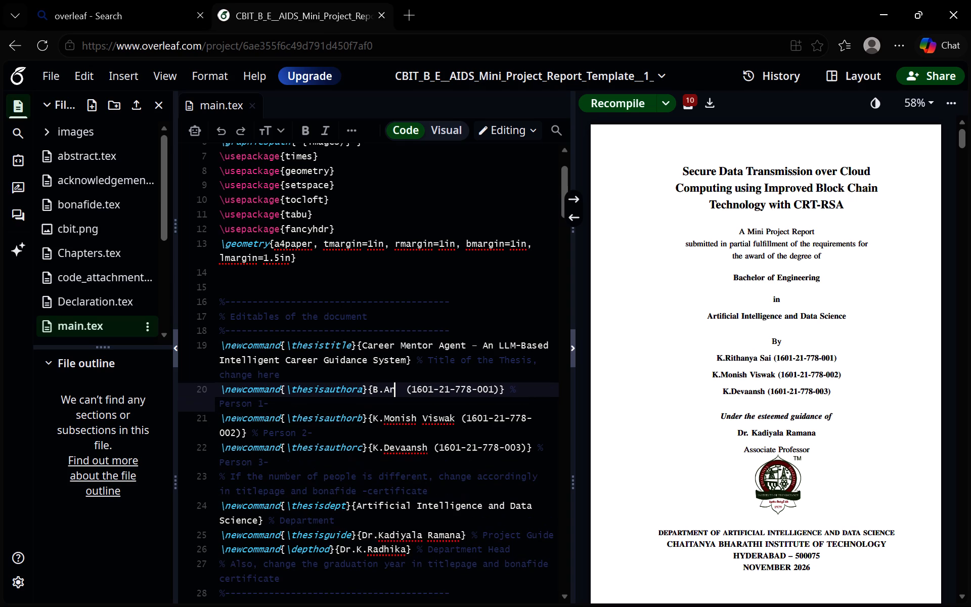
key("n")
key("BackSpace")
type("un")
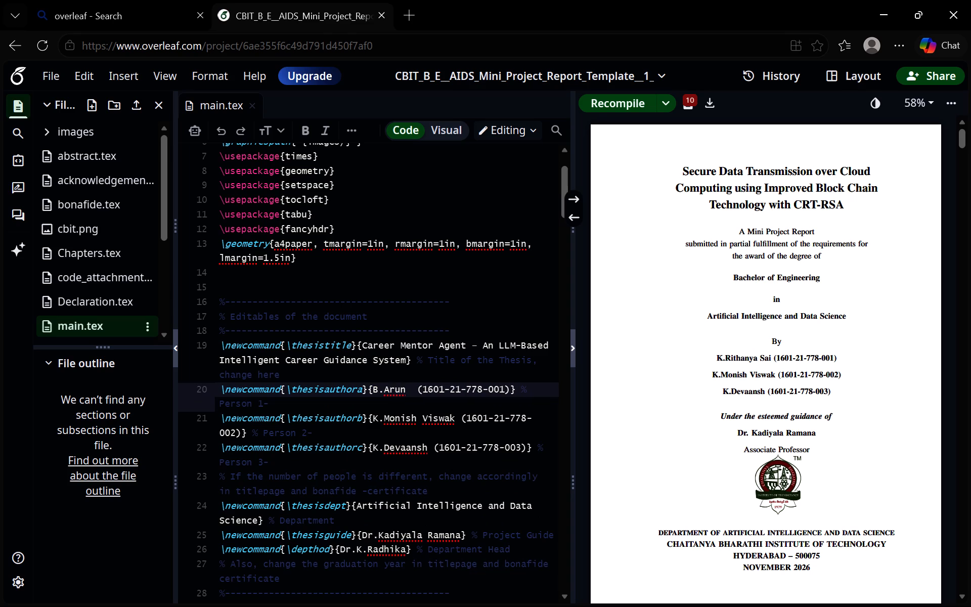
Replace the sample roll number in the \thesisauthora definition with the first team member's roll number.
left_click(461, 390)
key("BackSpace")
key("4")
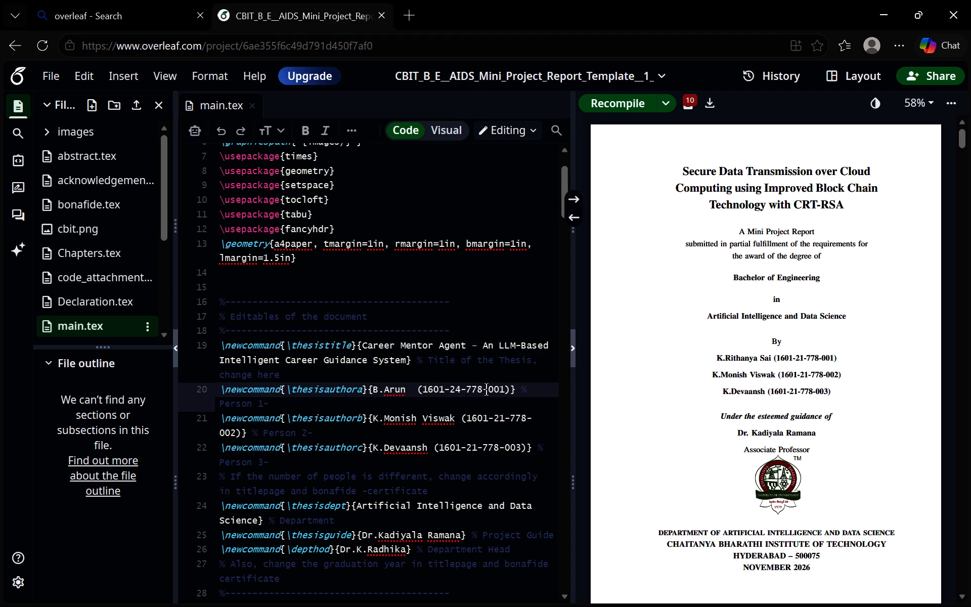
left_click(482, 389)
key("BackSpace")
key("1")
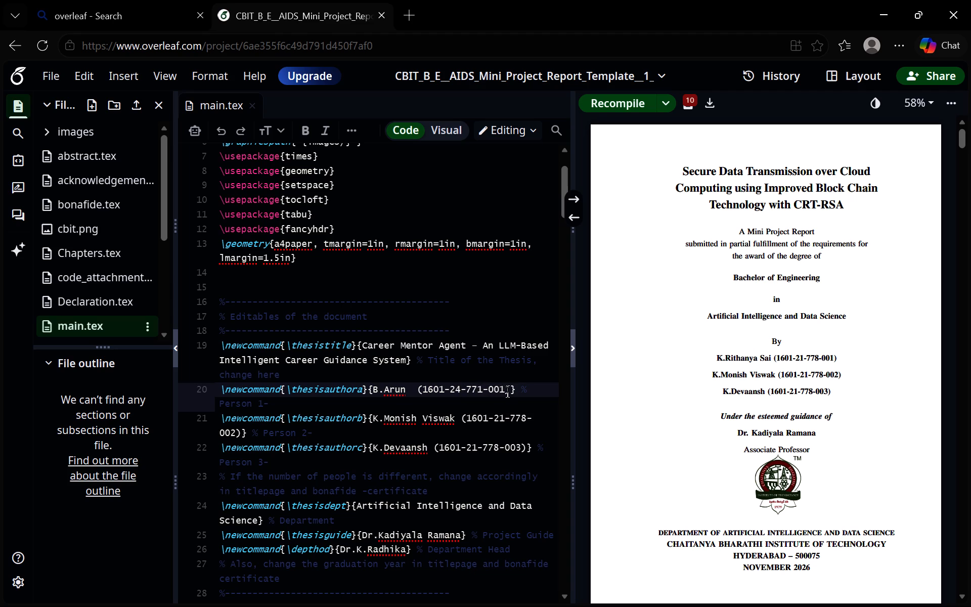
left_click(507, 392)
key("BackSpace")
key("BackSpace")
key("BackSpace")
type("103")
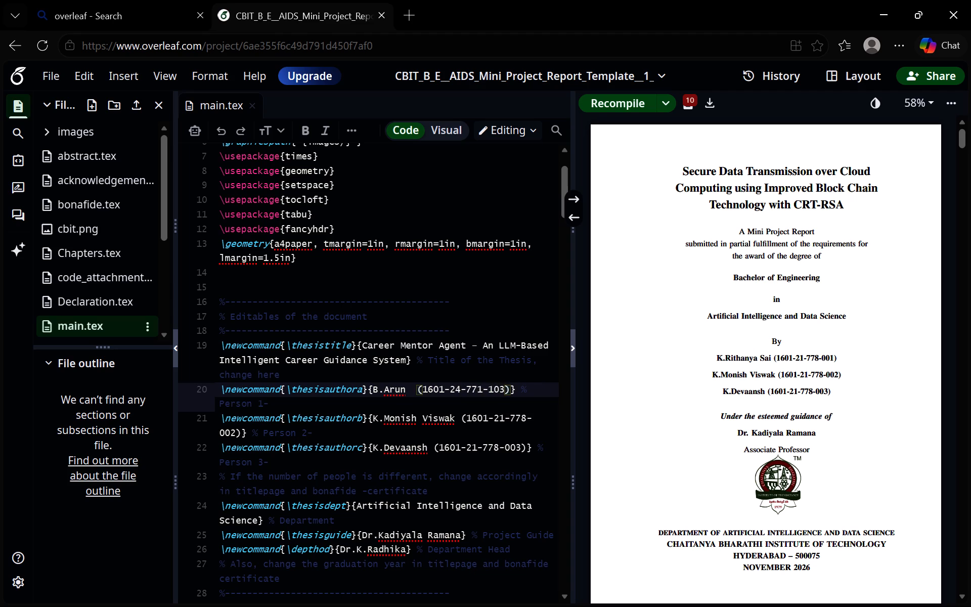
Replace the sample name in the \thesisauthorb definition with the second team member's initial and name, leaving a space before the roll number.
left_click(460, 417)
key("BackSpace")
key("BackSpace")
key("BackSpace")
key("BackSpace")
key("BackSpace")
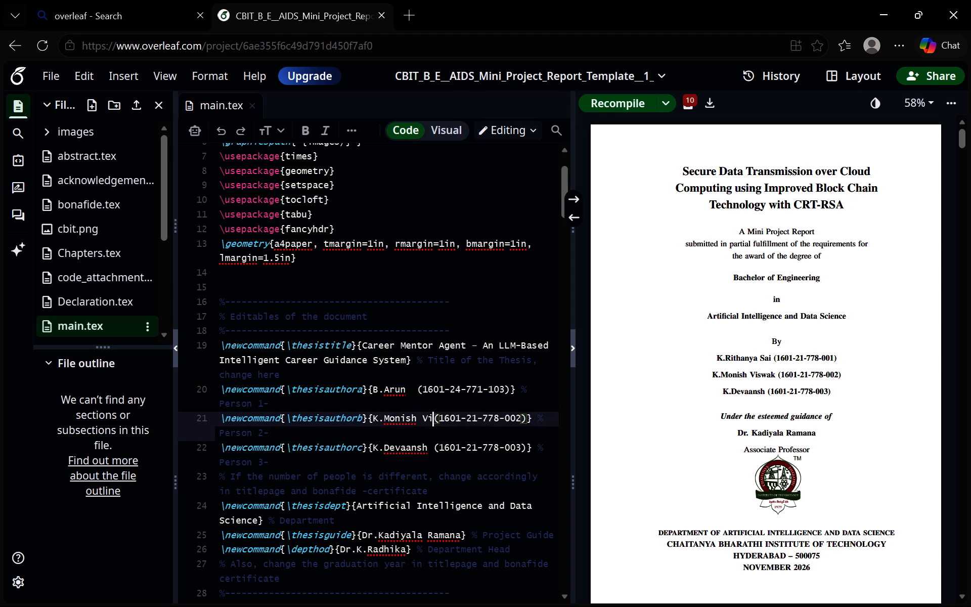
key("BackSpace")
key("BackSpace")
key("BackSpace")
key("BackSpace")
key("BackSpace")
key("BackSpace")
key("BackSpace")
key("BackSpace")
key("BackSpace")
key("BackSpace")
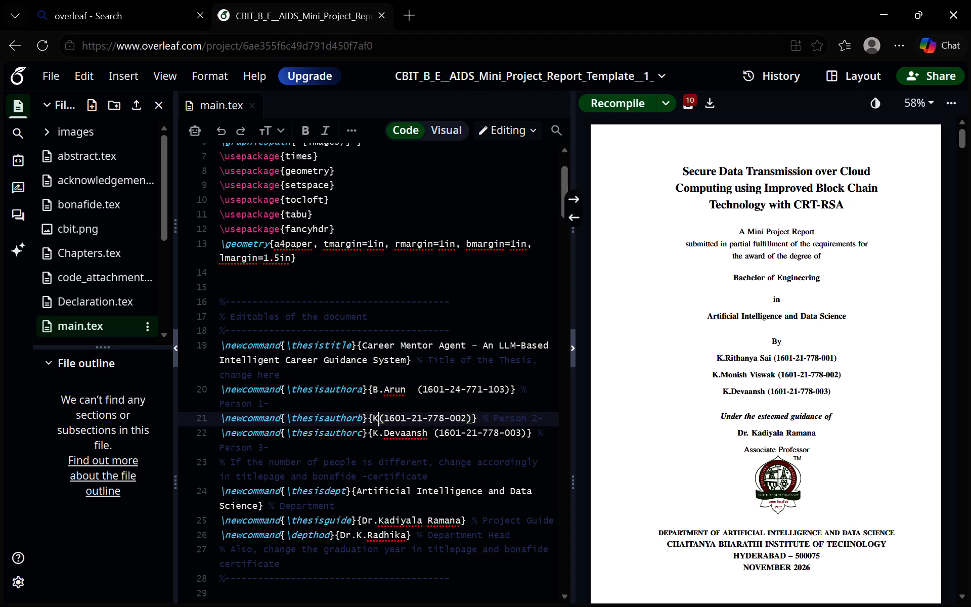
key("BackSpace")
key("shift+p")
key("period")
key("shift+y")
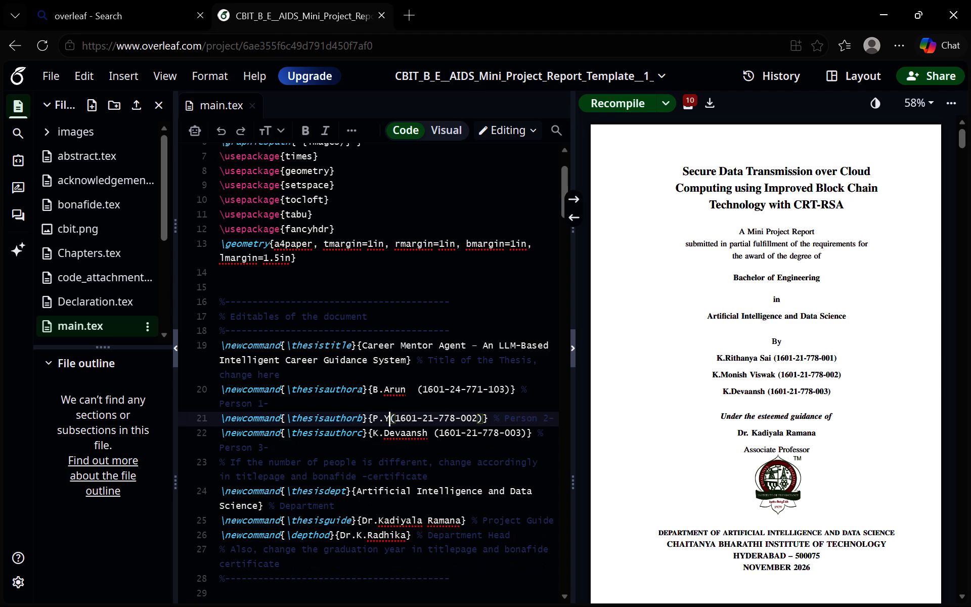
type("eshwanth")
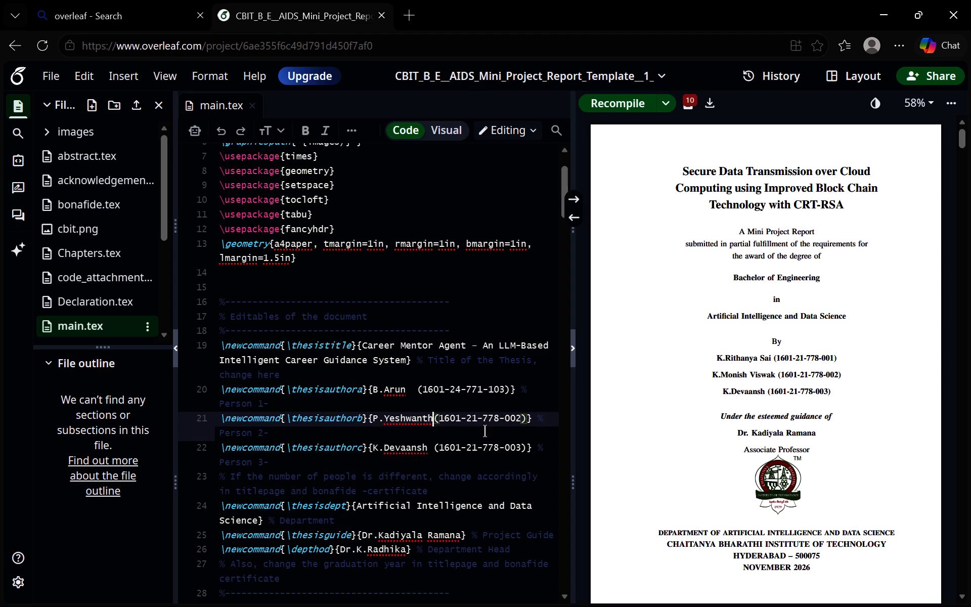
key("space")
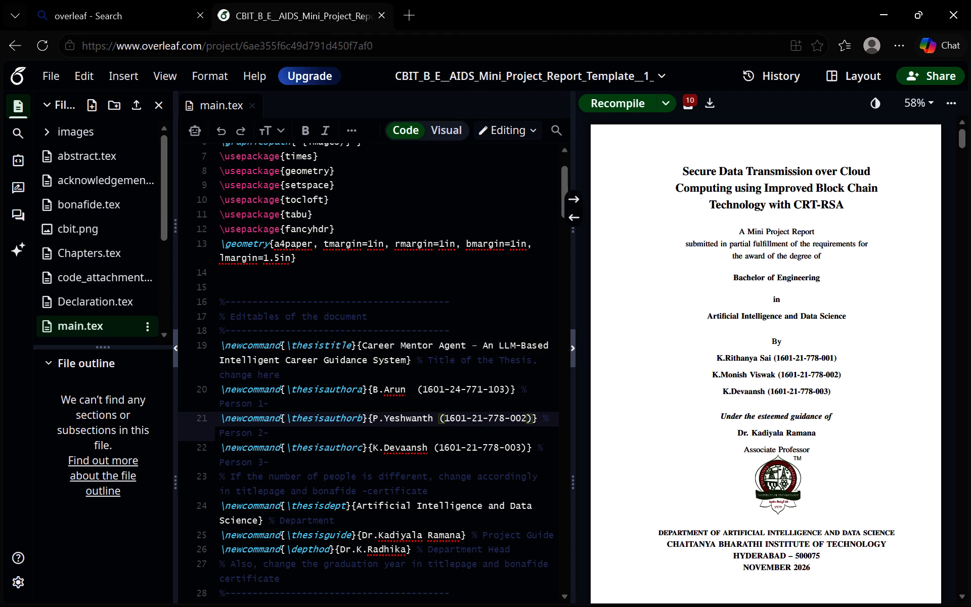
Replace the sample roll number in the \thesisauthorb definition with the second team member's roll number.
left_click(484, 417)
key("BackSpace")
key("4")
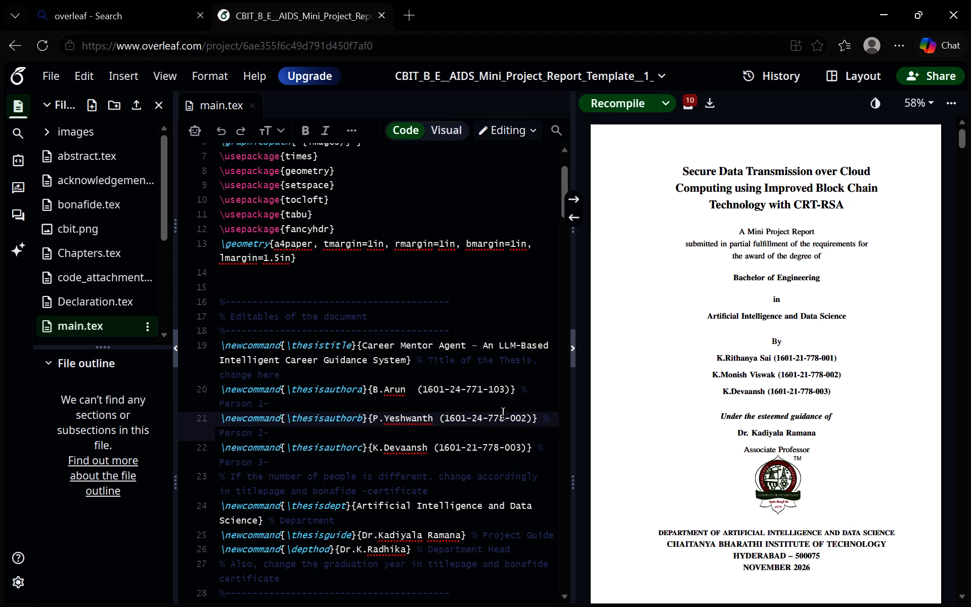
left_click(505, 418)
key("BackSpace")
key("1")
key("BackSpace")
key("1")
key("Right")
key("Right")
key("Right")
key("Right")
key("BackSpace")
key("BackSpace")
key("BackSpace")
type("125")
Replace the sample name in the \thesisauthorc definition with the third team member's initial and name.
scroll(527, 418, "down", 1)
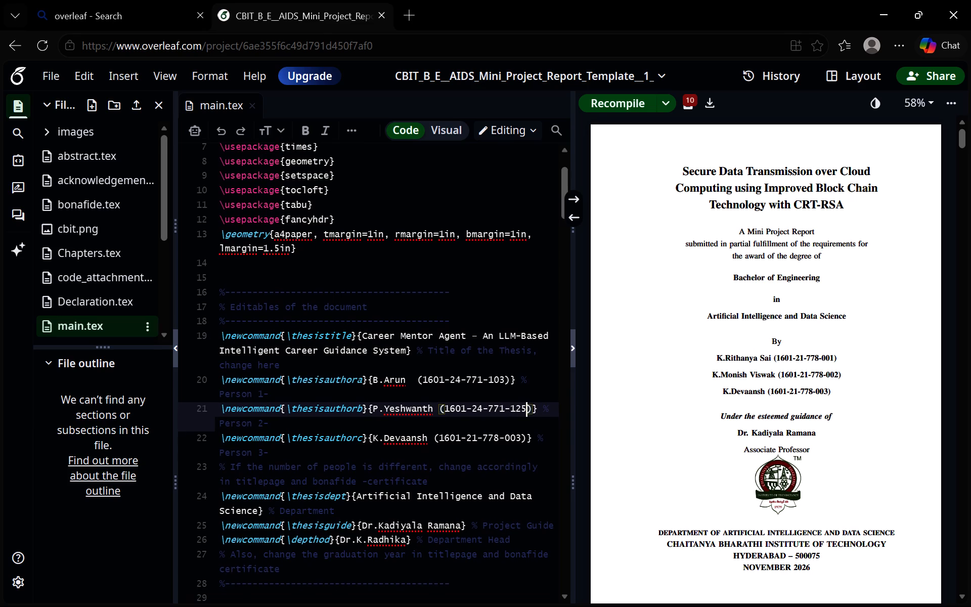
left_click(429, 441)
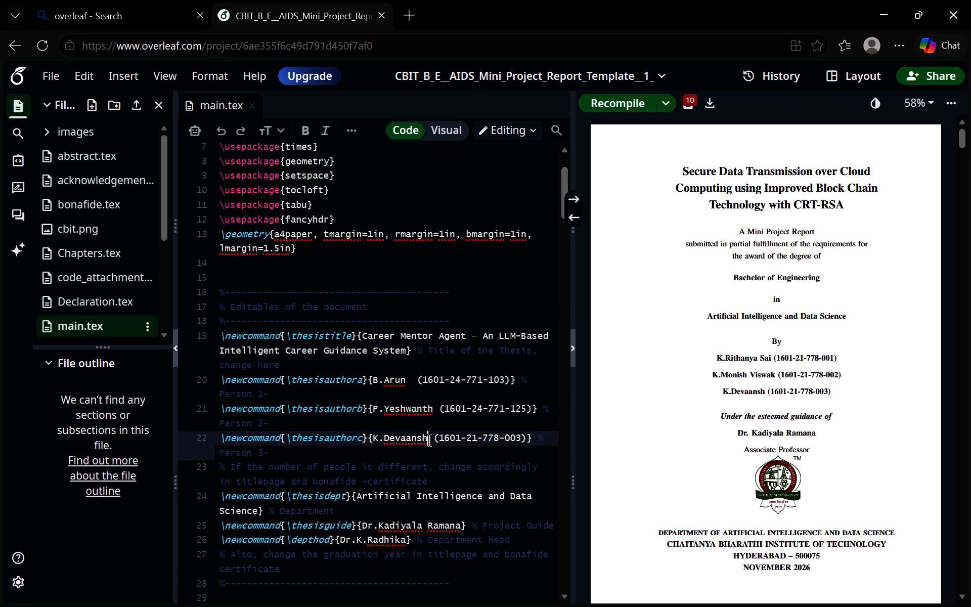
key("BackSpace")
key("BackSpace")
key("BackSpace")
key("BackSpace")
key("BackSpace")
key("BackSpace")
key("BackSpace")
key("BackSpace")
key("BackSpace")
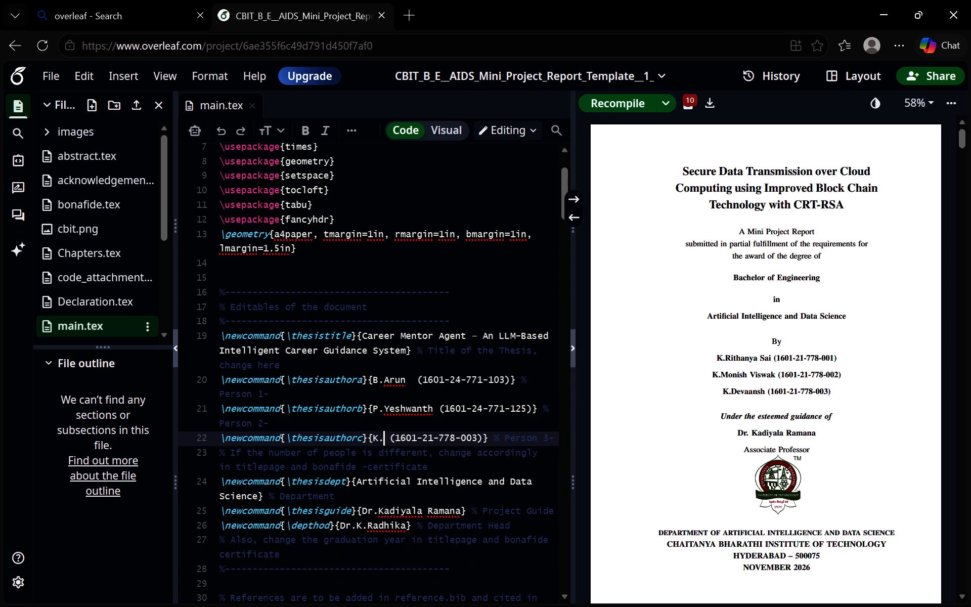
key("BackSpace")
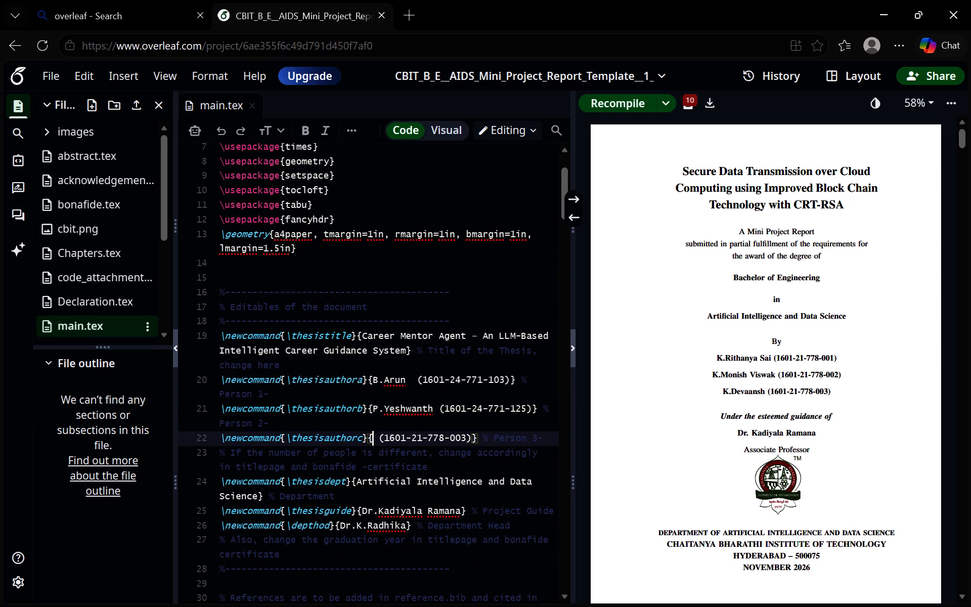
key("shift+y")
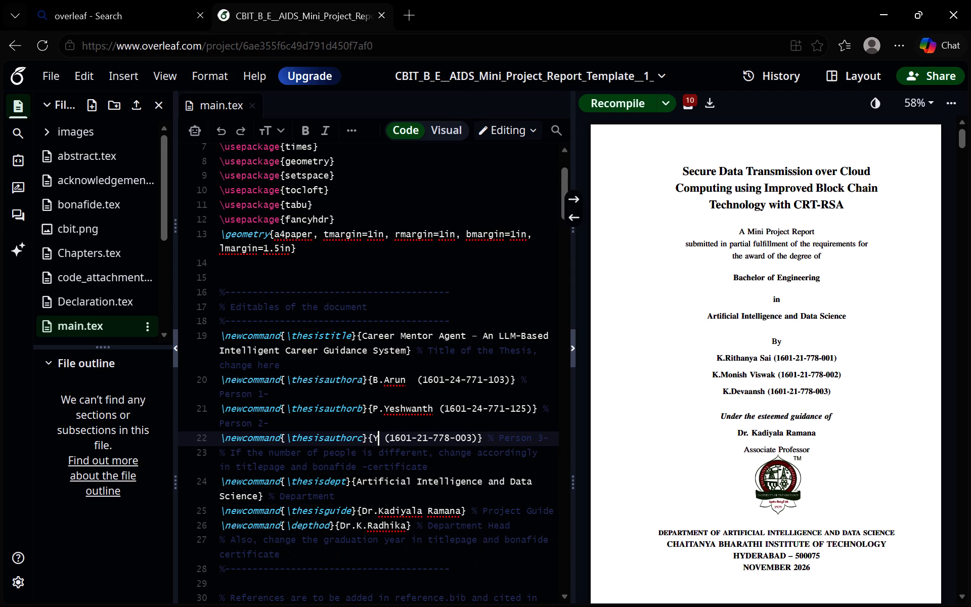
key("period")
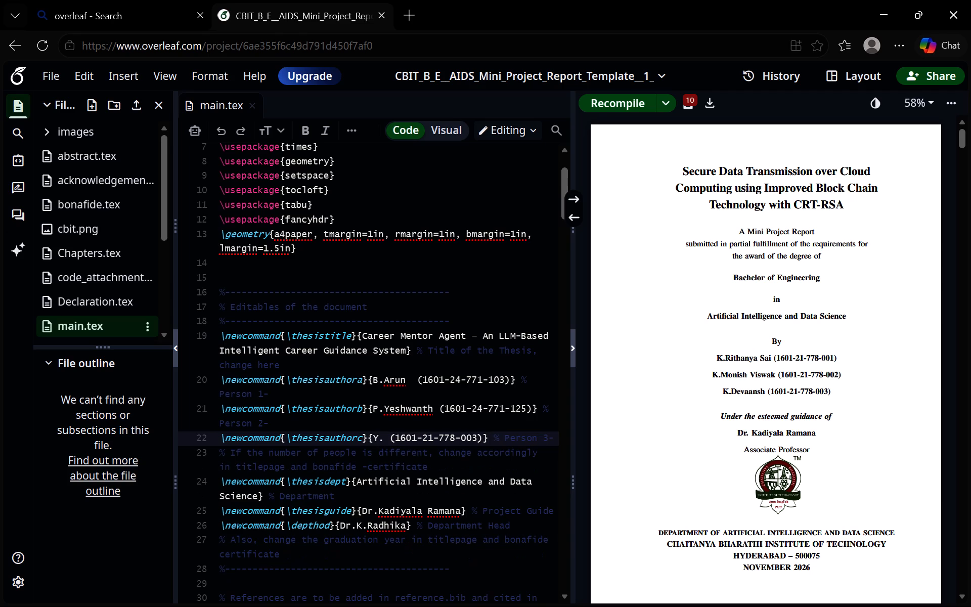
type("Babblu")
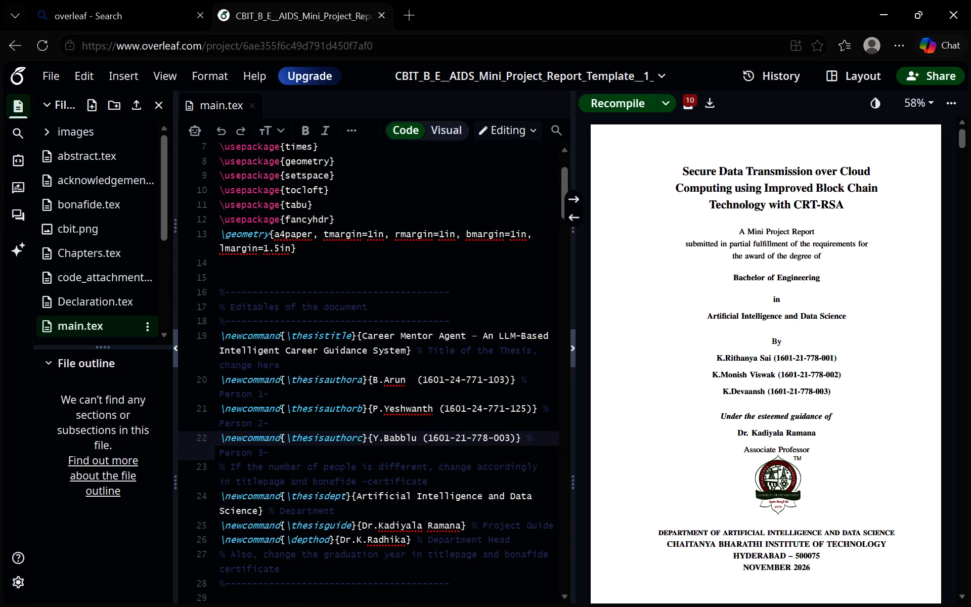
Replace the sample roll number in the \thesisauthorc definition with the third team member's roll number.
left_click(467, 439)
key("BackSpace")
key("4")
key("Right")
key("Right")
key("Right")
key("Right")
key("BackSpace")
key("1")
key("Right")
key("Right")
key("Right")
key("Right")
key("BackSpace")
key("BackSpace")
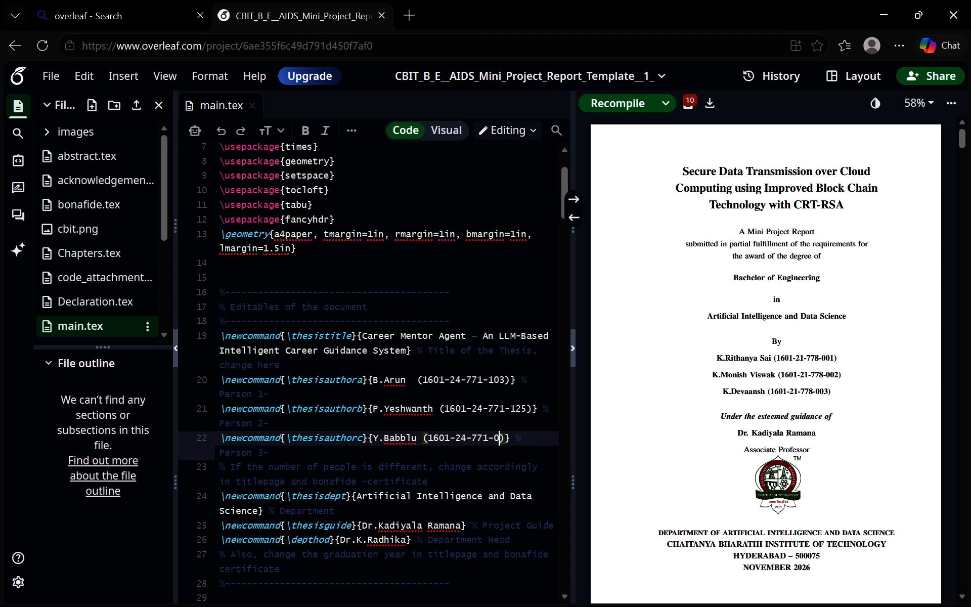
key("BackSpace")
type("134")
Look through the report's PDF preview from the title page to the institute and department vision and mission page.
scroll(413, 465, "down", 1)
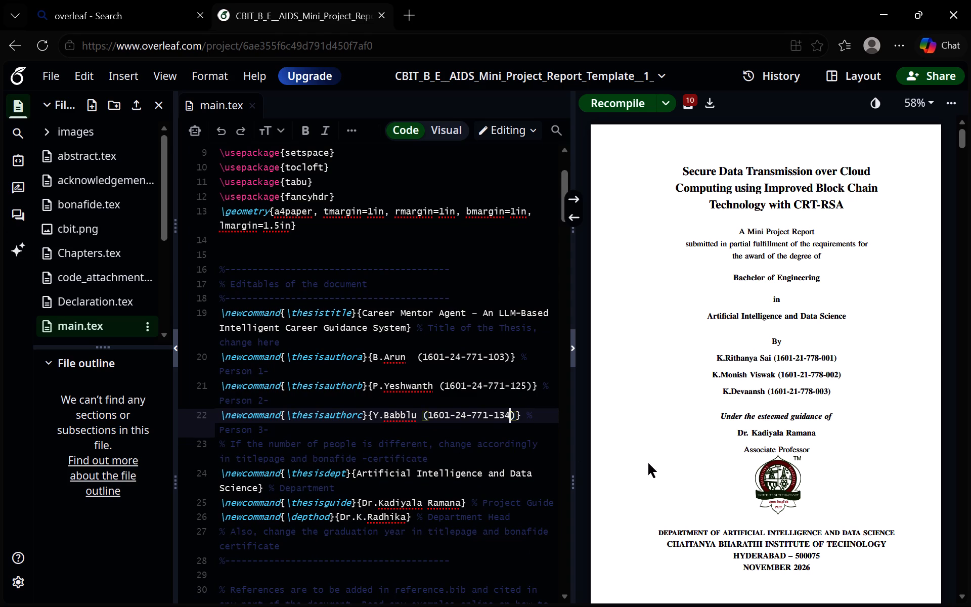
scroll(700, 468, "down", 5)
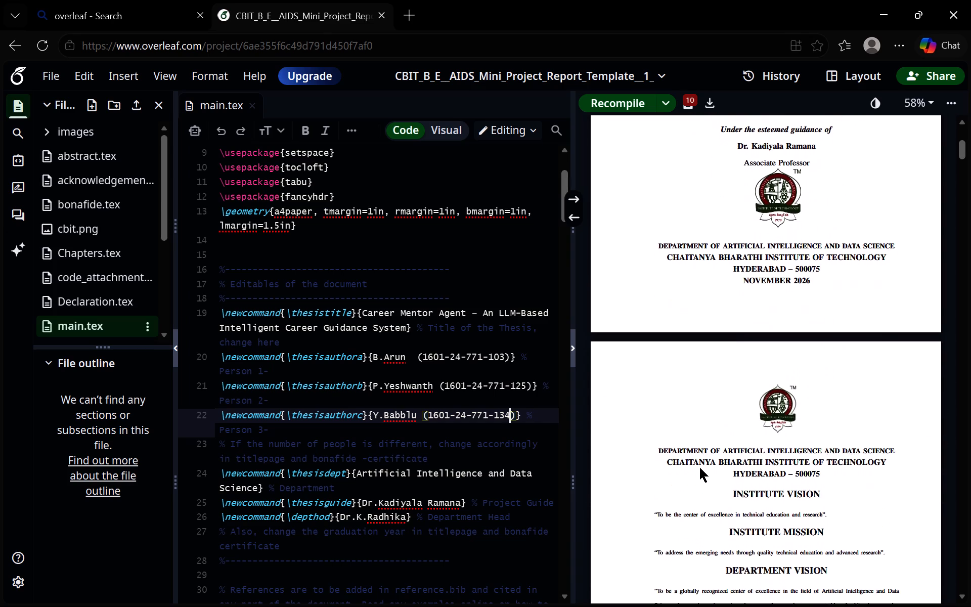
scroll(700, 468, "down", 2)
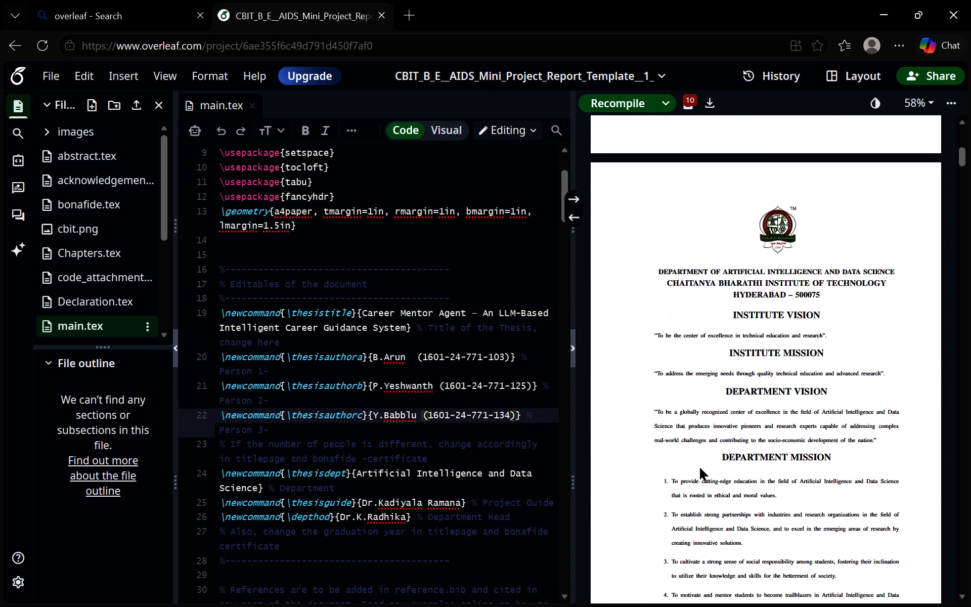
scroll(700, 468, "down", 1)
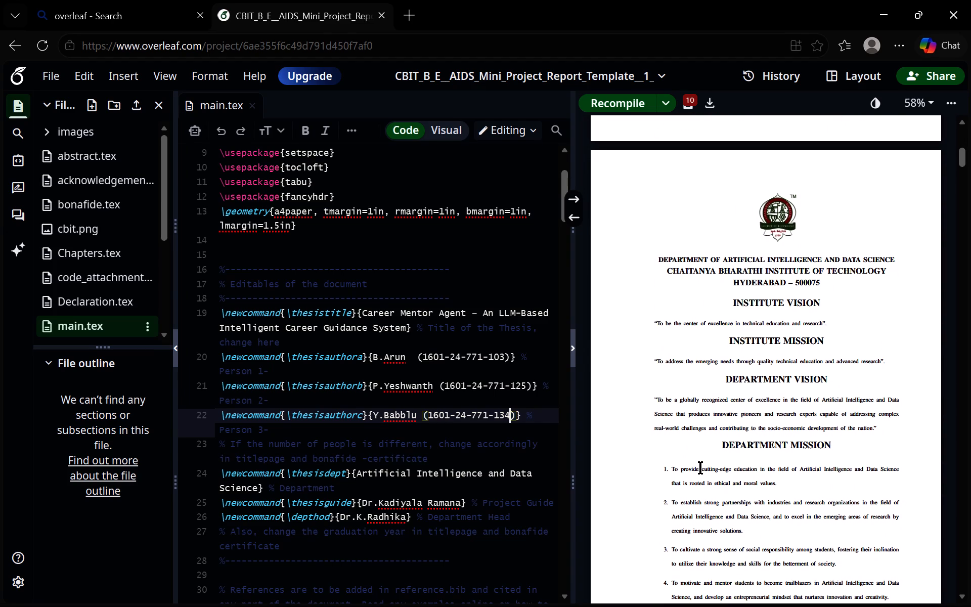
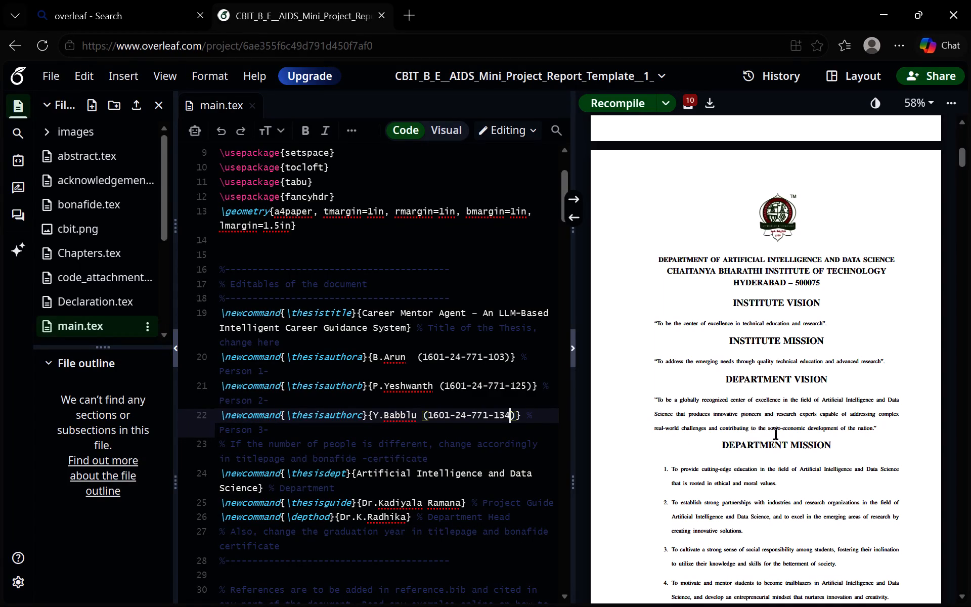
Look through the report's PDF preview from the department mission through the program educational objectives and specific outcomes to the Program Outcomes page.
scroll(776, 439, "down", 4)
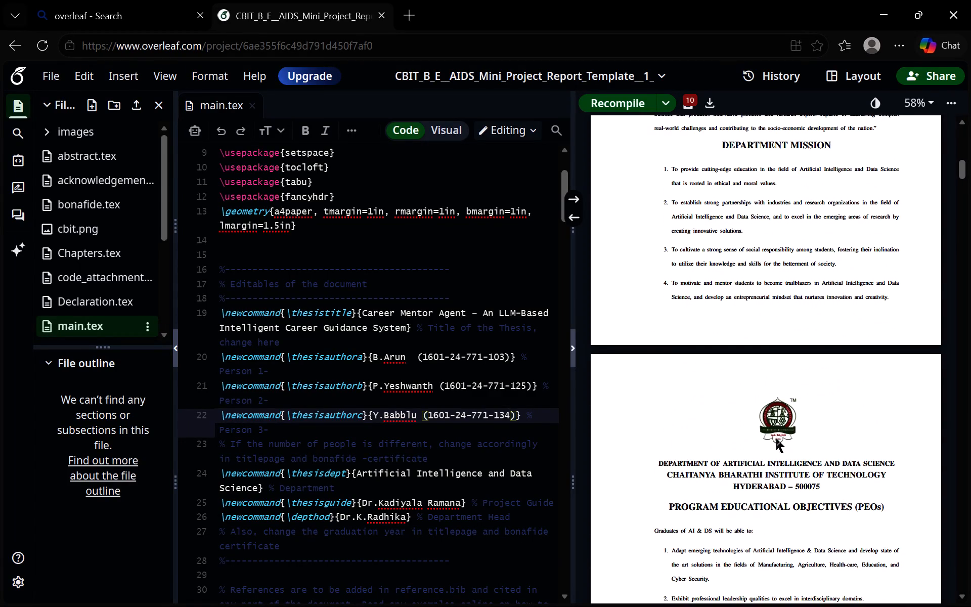
scroll(776, 439, "down", 1)
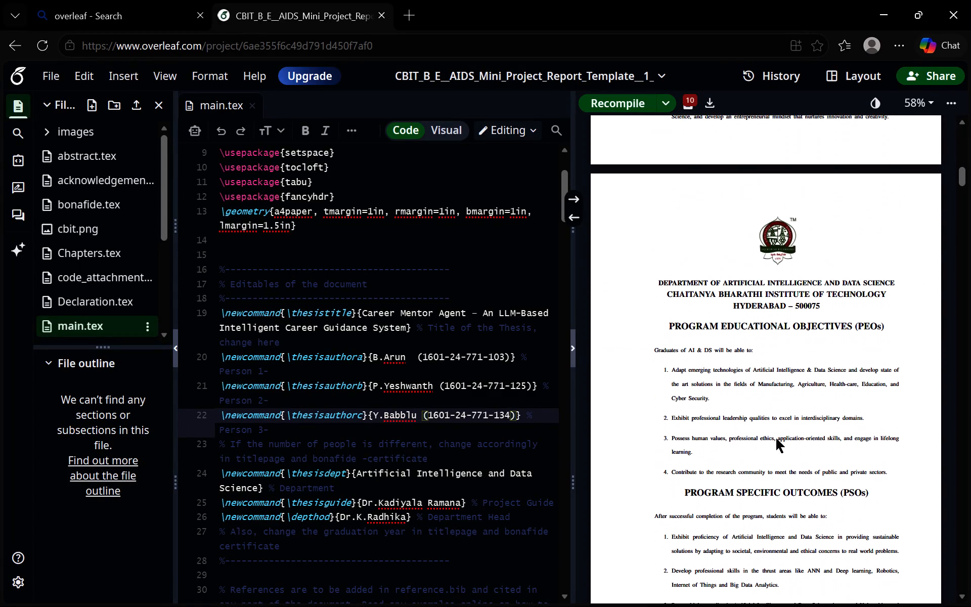
scroll(776, 439, "down", 1)
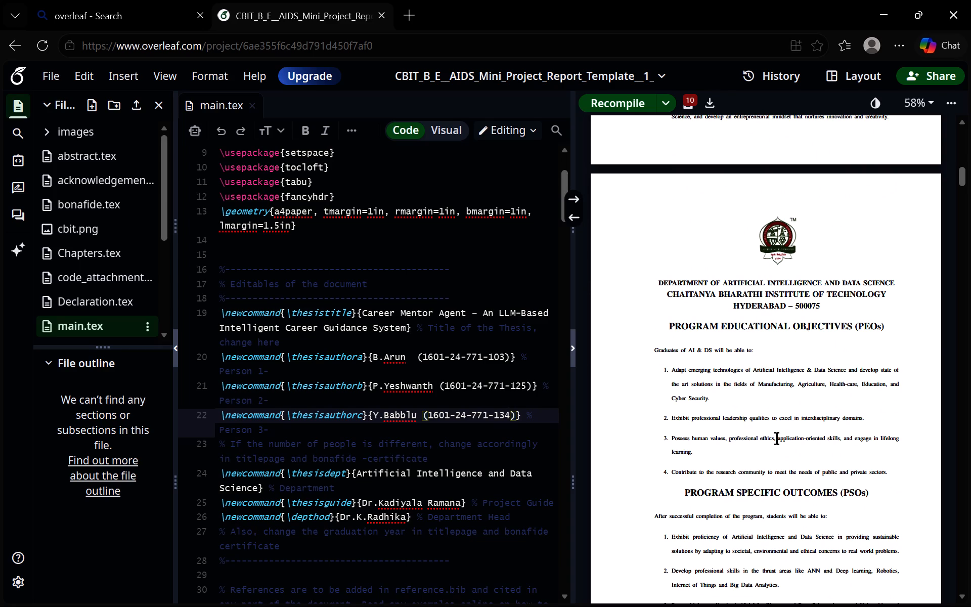
scroll(776, 439, "down", 1)
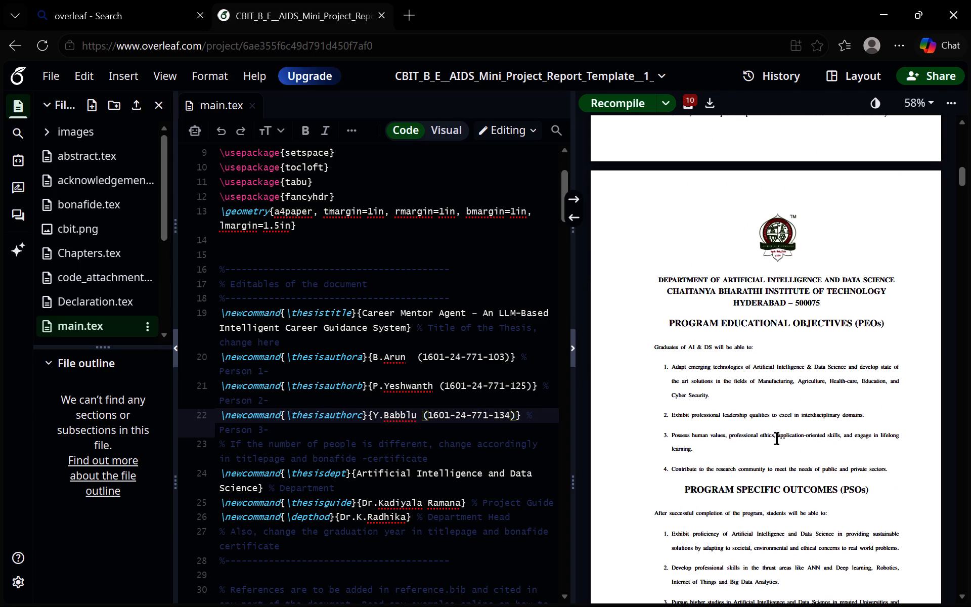
scroll(776, 439, "down", 2)
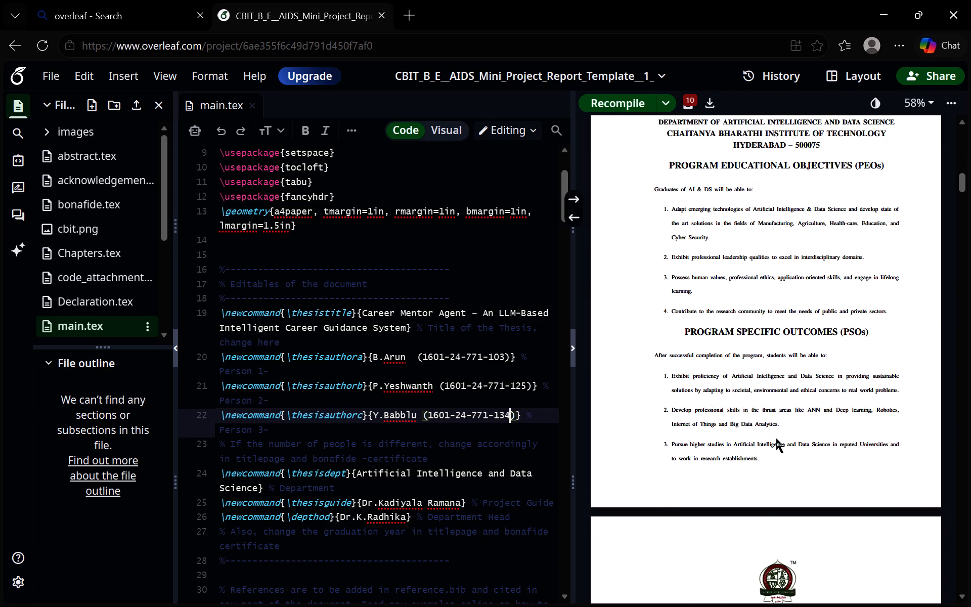
scroll(776, 439, "down", 3)
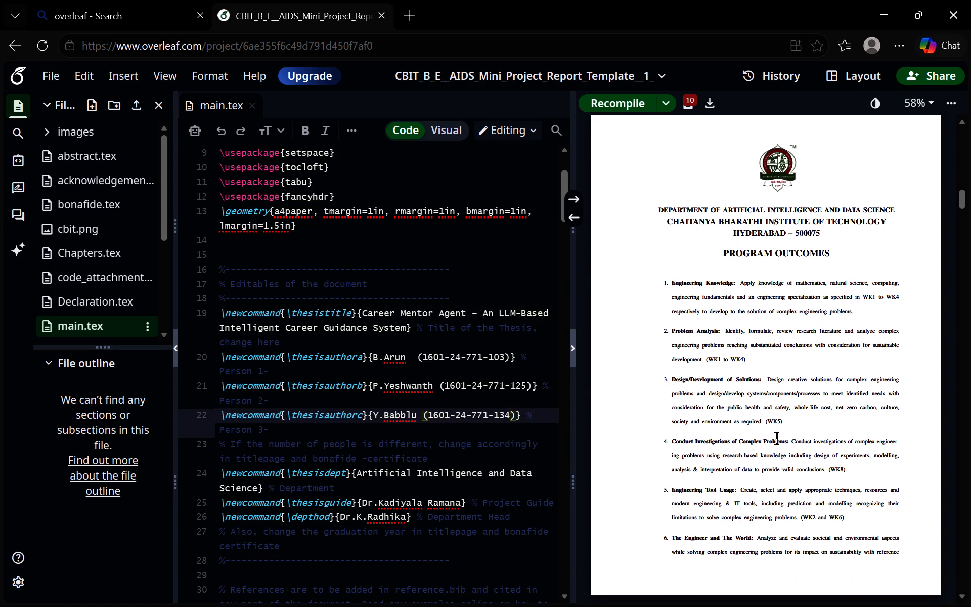
Read through the main.tex source from the package setup to the end of the document, returning to the block of editable definitions.
scroll(497, 396, "down", 5)
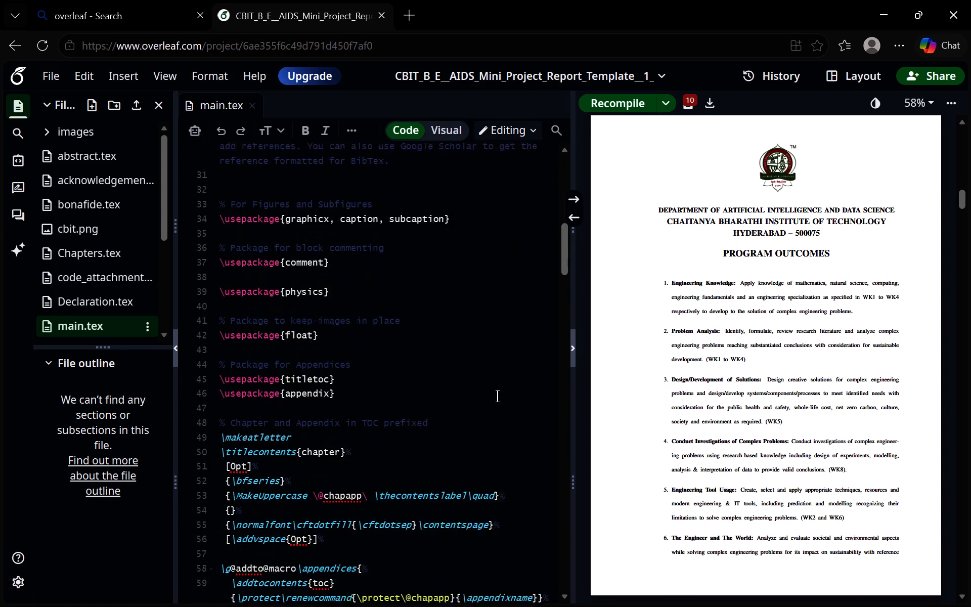
scroll(497, 396, "down", 2)
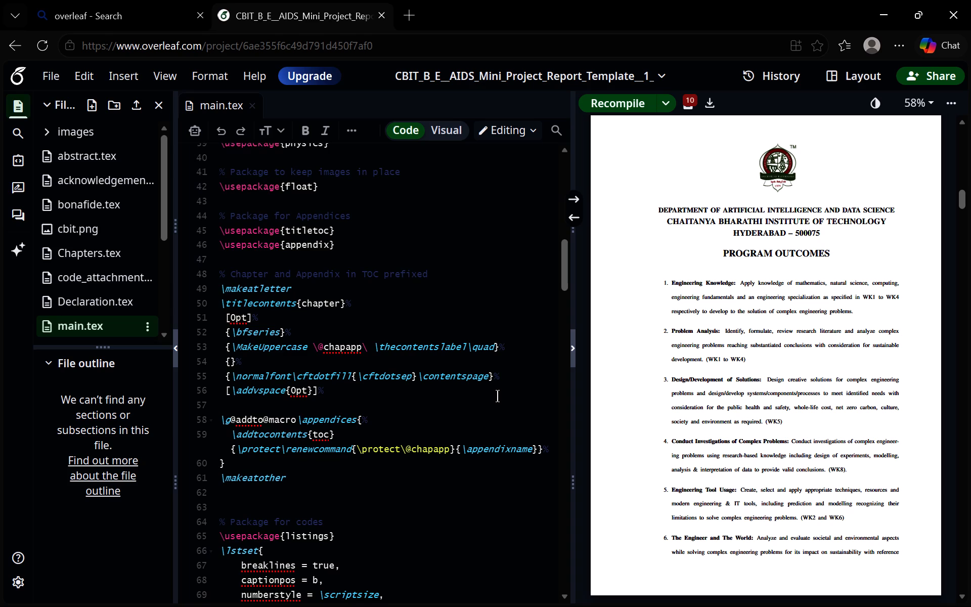
scroll(497, 396, "down", 2)
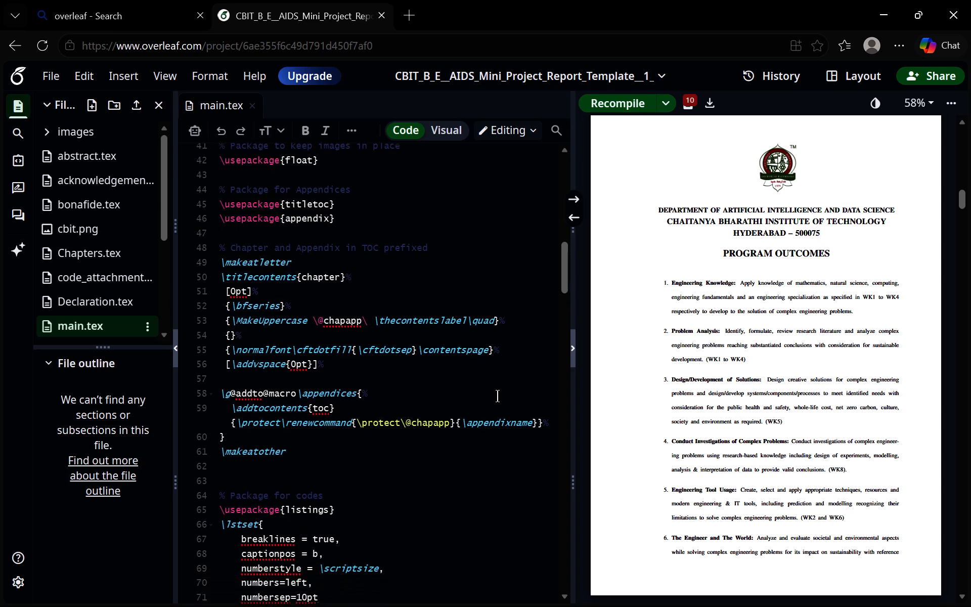
scroll(497, 396, "down", 2)
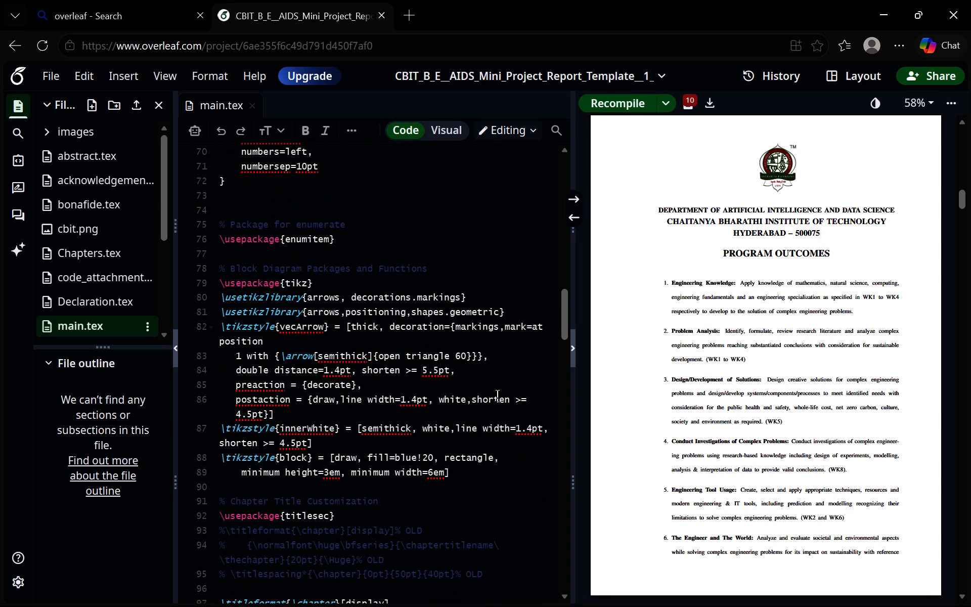
scroll(497, 396, "down", 1)
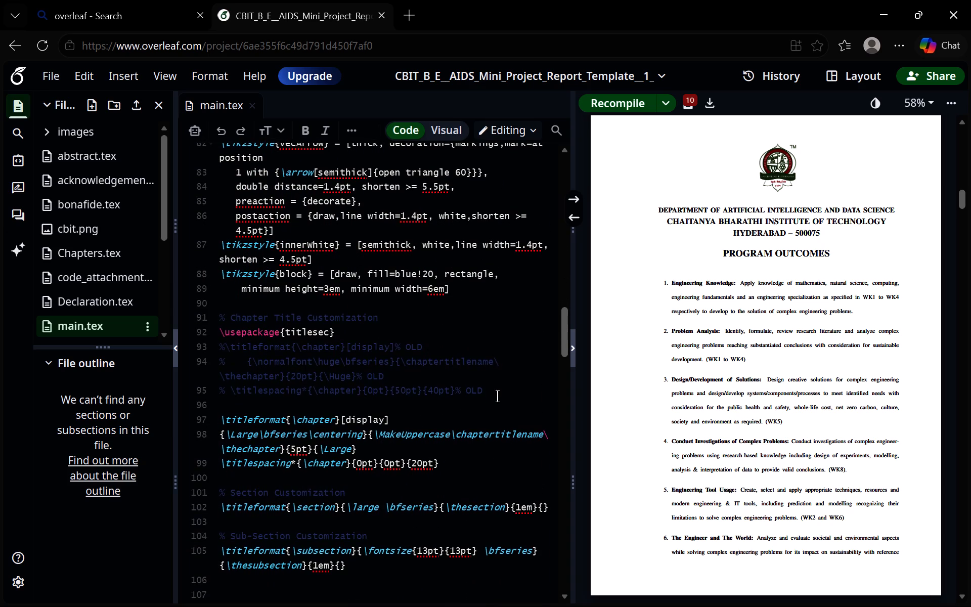
scroll(497, 396, "down", 1)
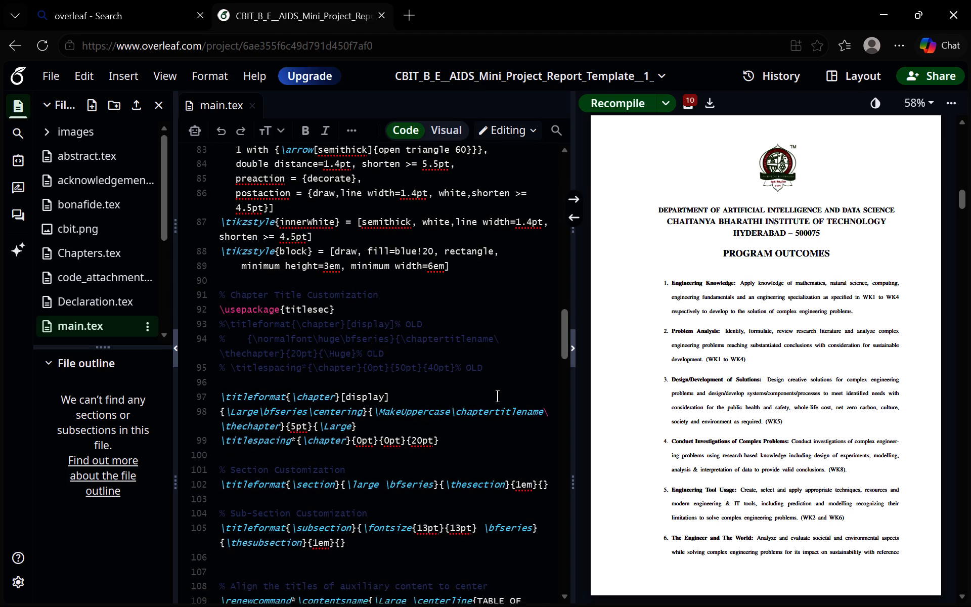
scroll(497, 396, "down", 2)
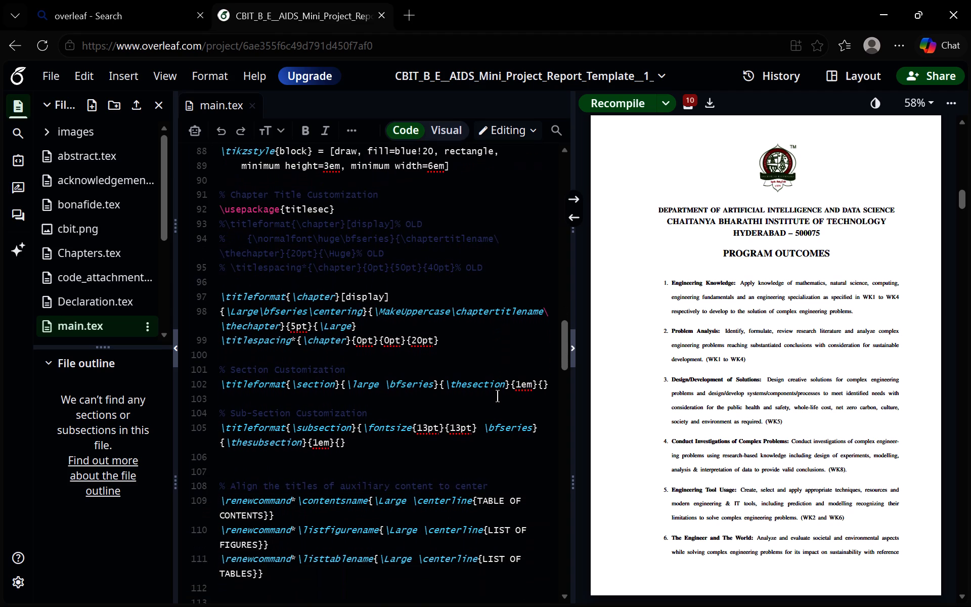
scroll(497, 396, "down", 3)
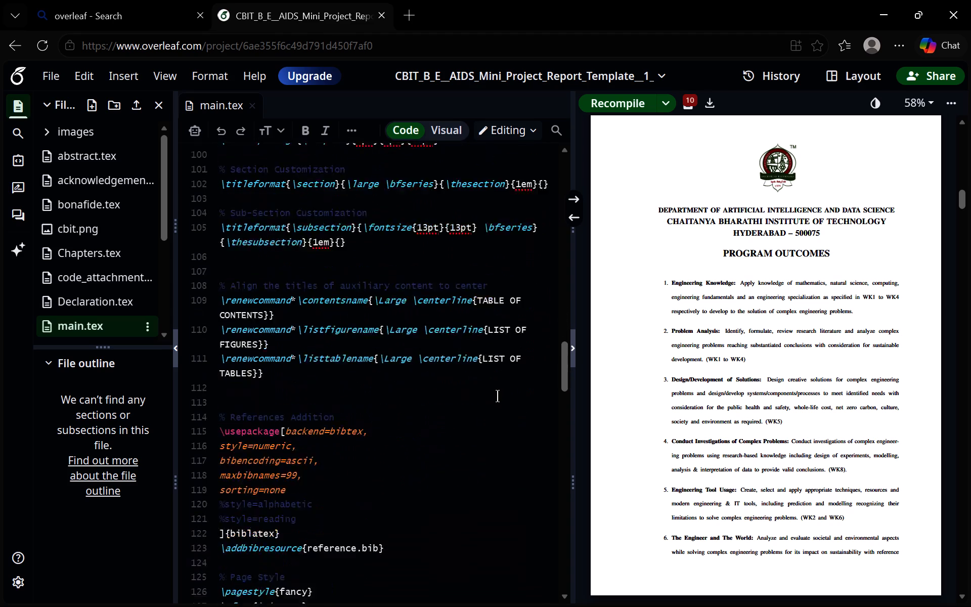
scroll(497, 396, "down", 4)
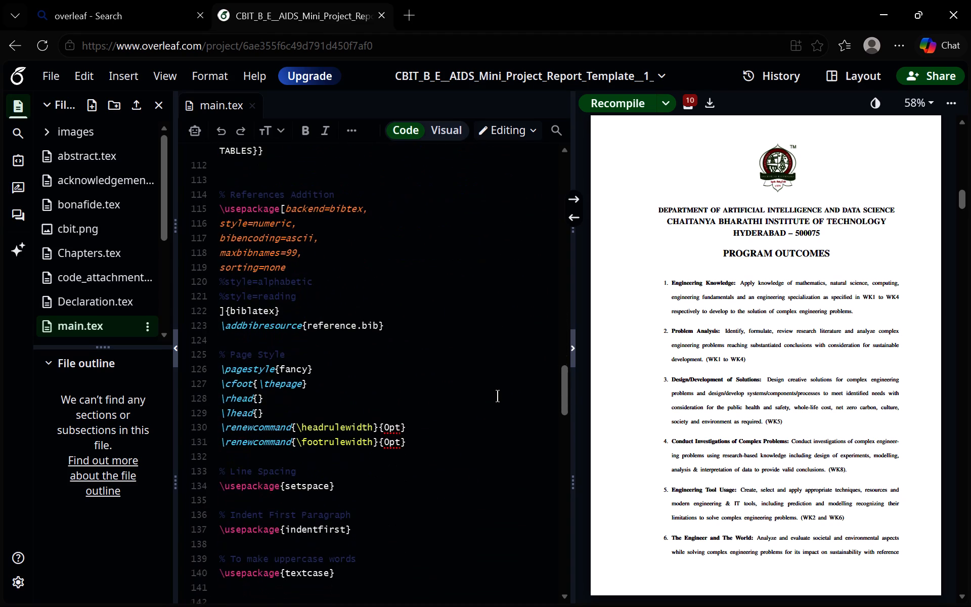
scroll(497, 396, "down", 4)
scroll(497, 396, "up", 3)
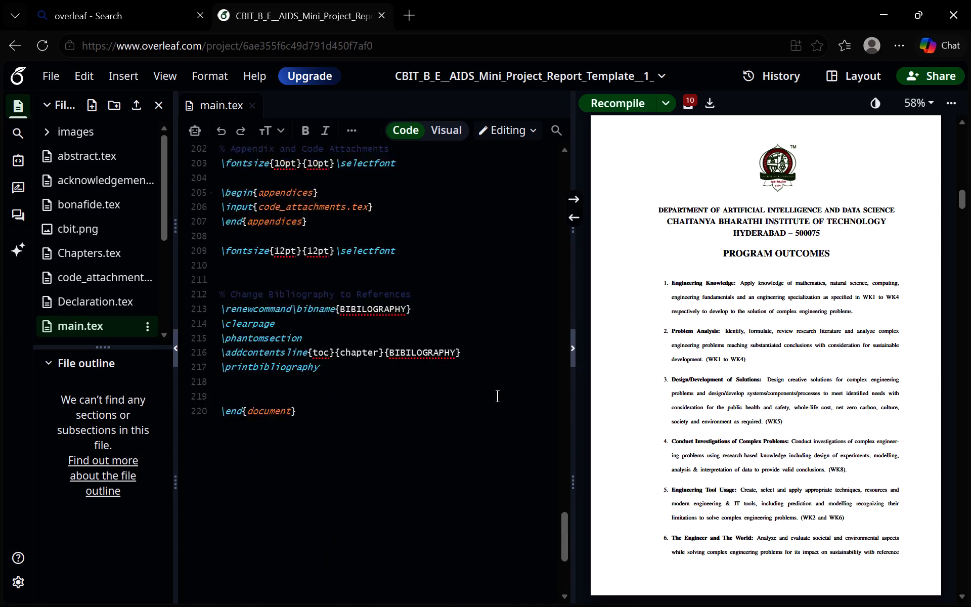
scroll(497, 396, "up", 7)
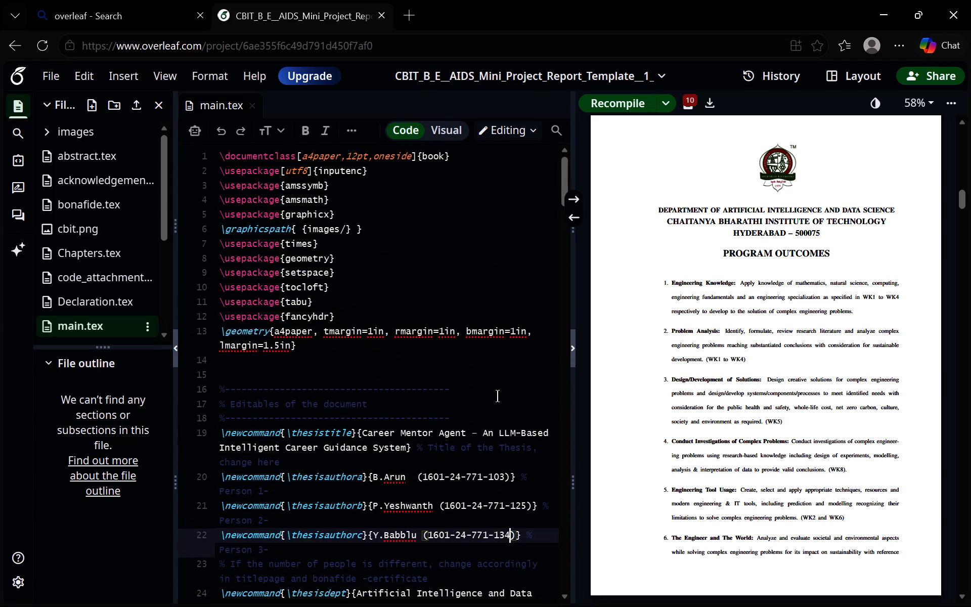
scroll(497, 396, "down", 2)
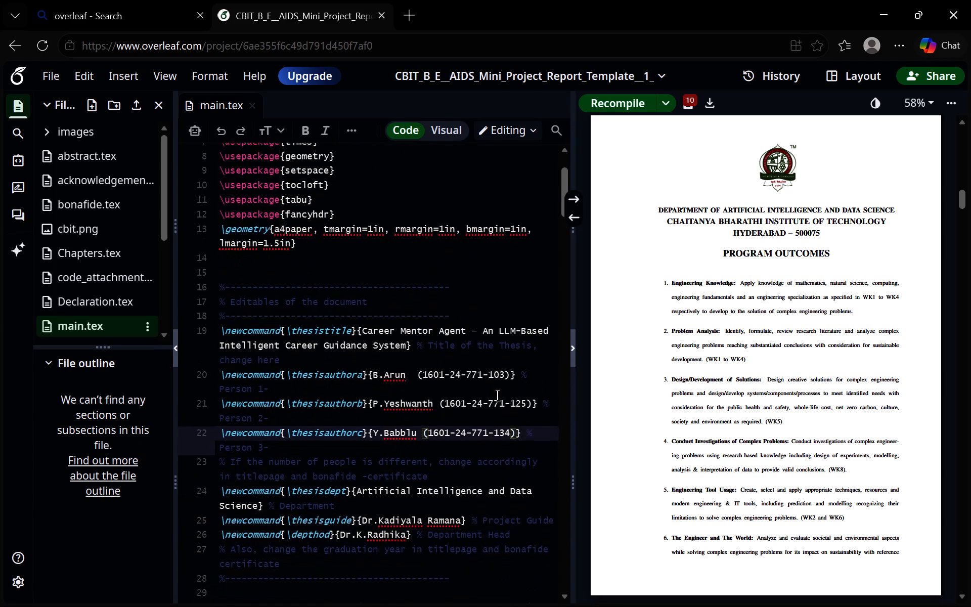
scroll(497, 396, "down", 1)
Examine the Mini Project-II course objectives and outcomes page in the PDF preview, then go back through the preceding pages to the title page.
scroll(685, 376, "down", 6)
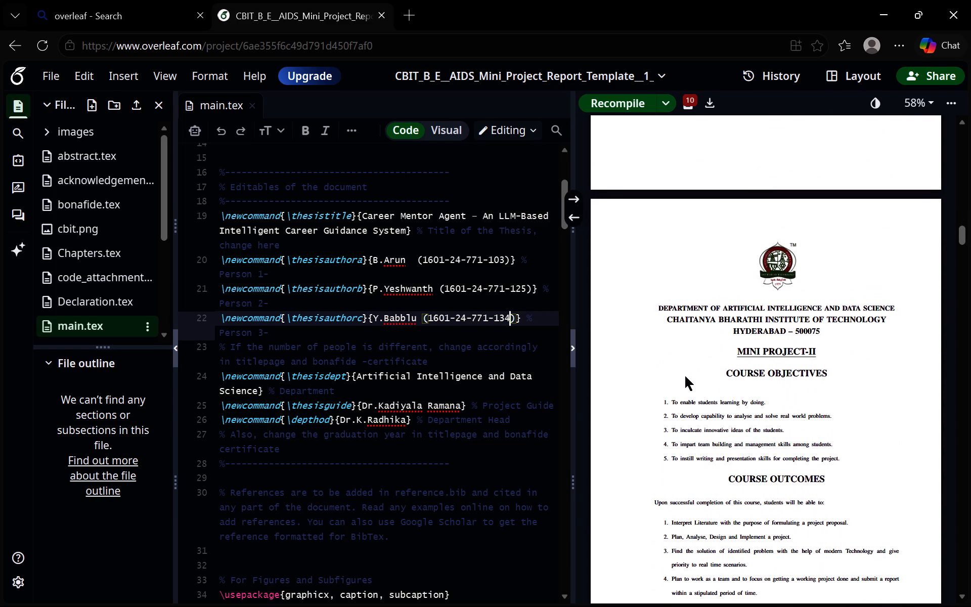
scroll(685, 376, "down", 1)
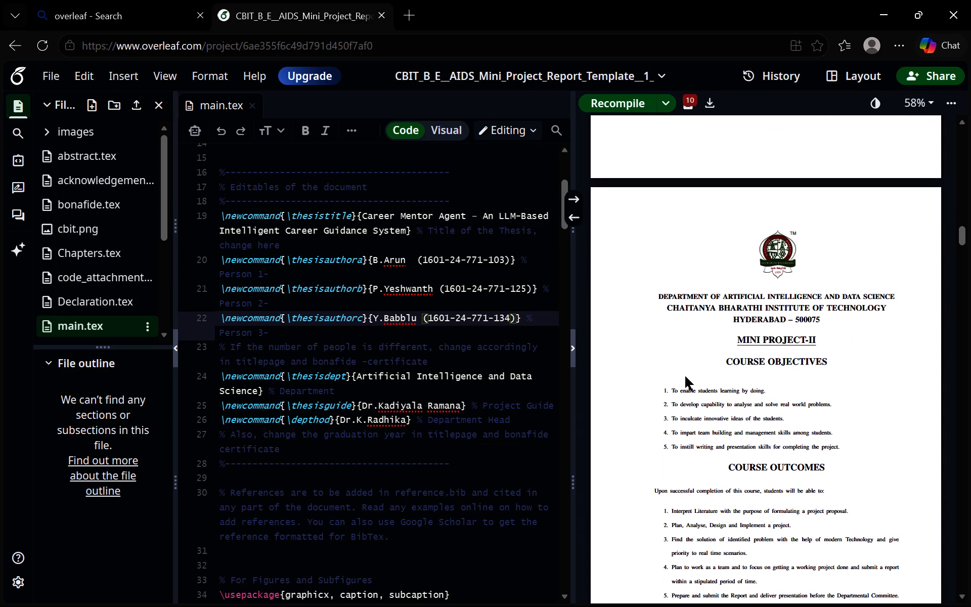
left_click_drag(685, 376, 772, 392)
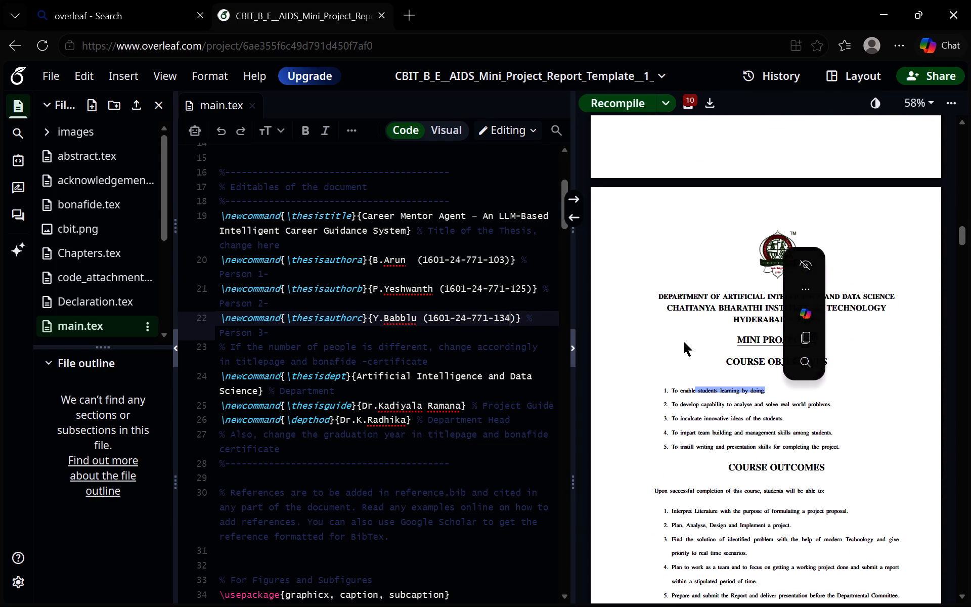
left_click(684, 342)
scroll(726, 329, "up", 3)
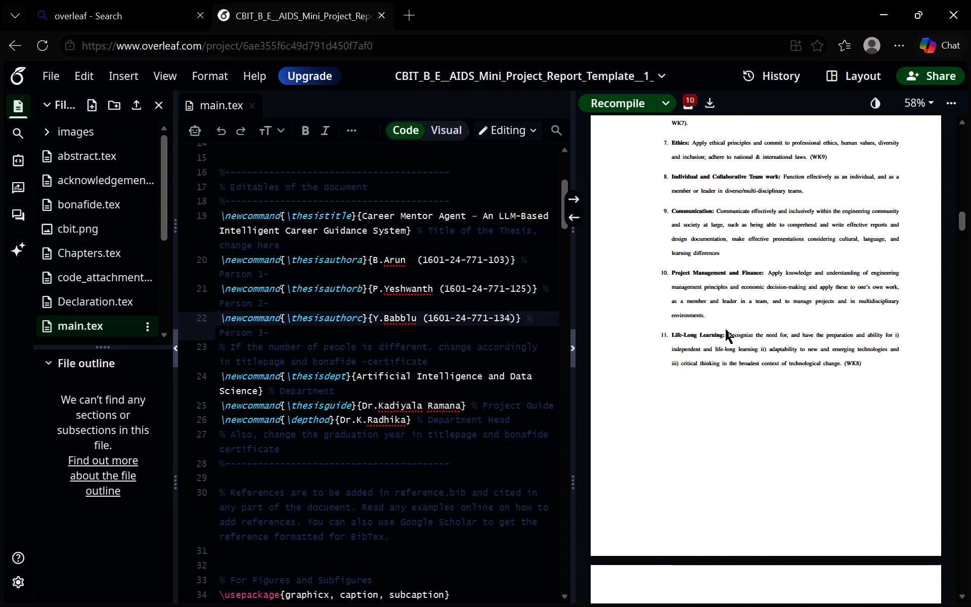
scroll(726, 329, "up", 1)
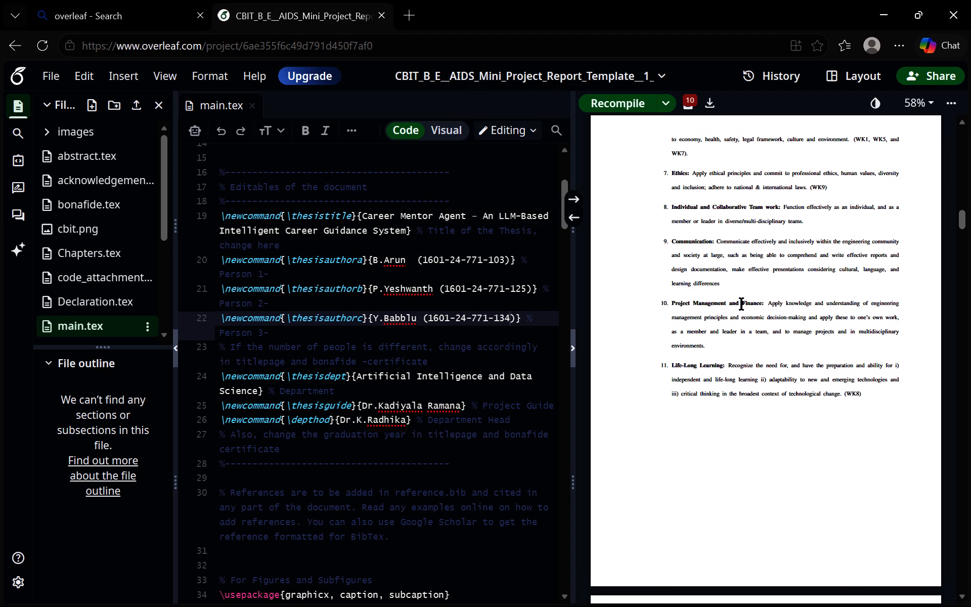
scroll(741, 304, "up", 4)
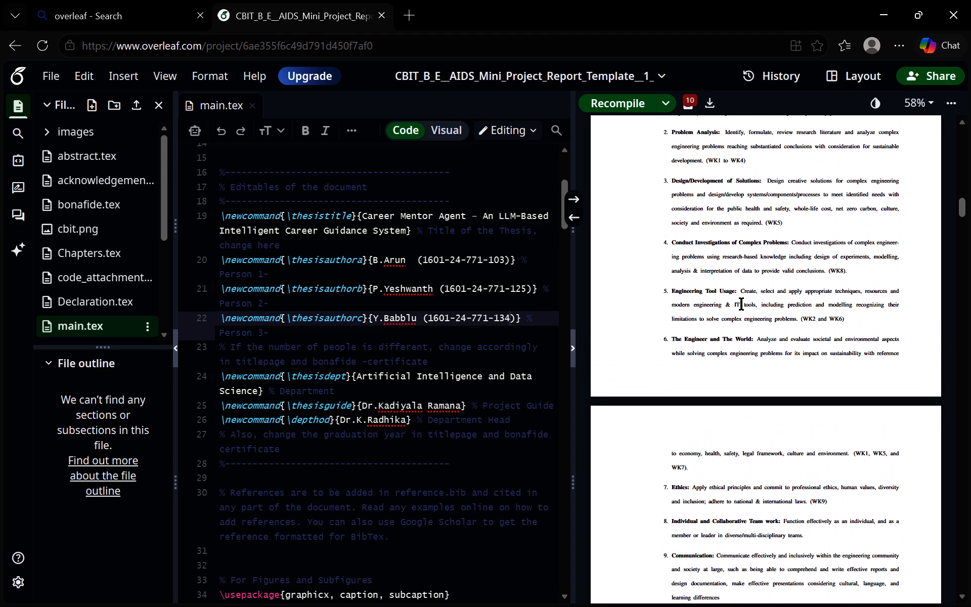
scroll(741, 304, "up", 7)
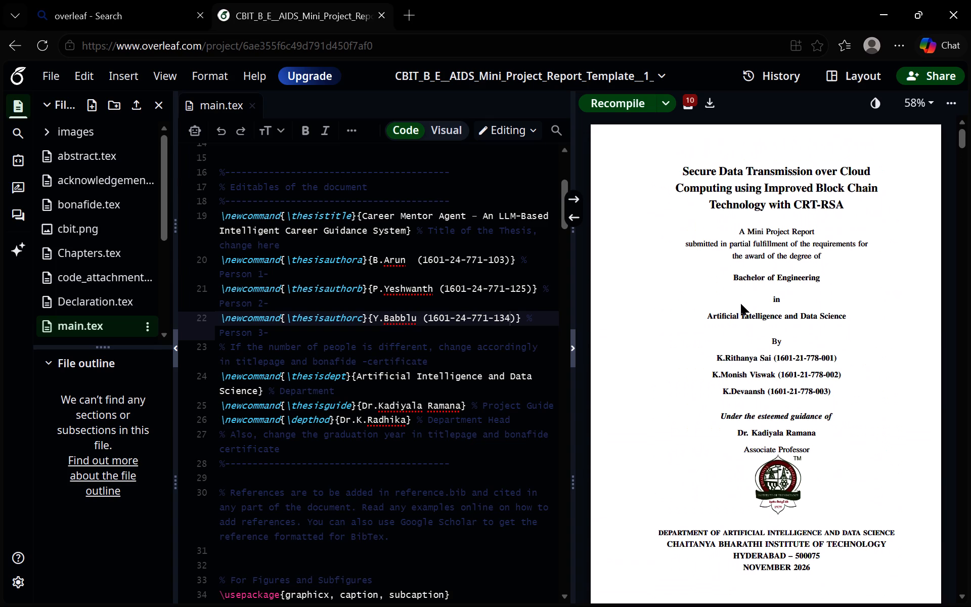
Look through the PDF preview from the title page through the institute and department vision and mission page.
scroll(741, 304, "down", 4)
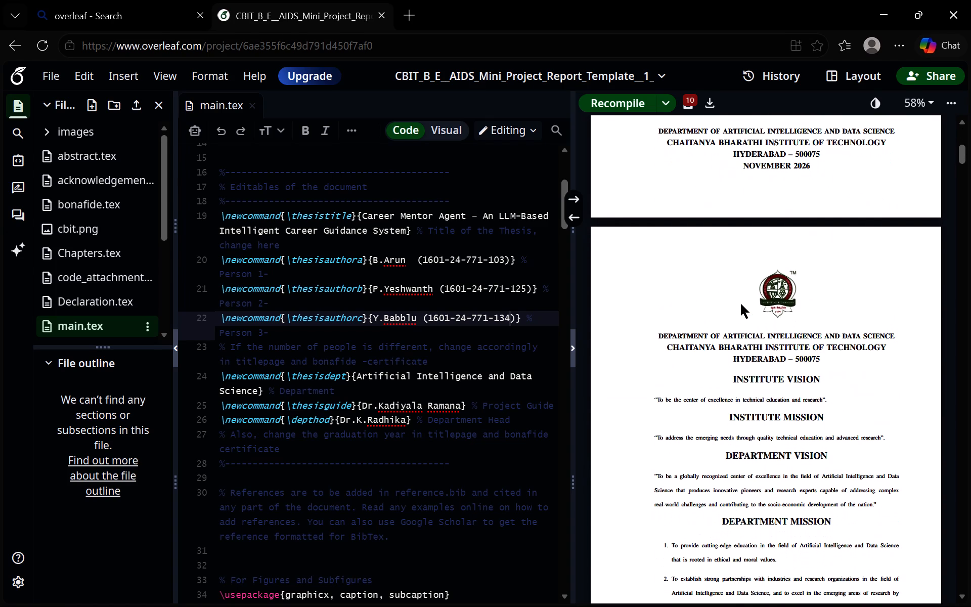
scroll(741, 304, "down", 4)
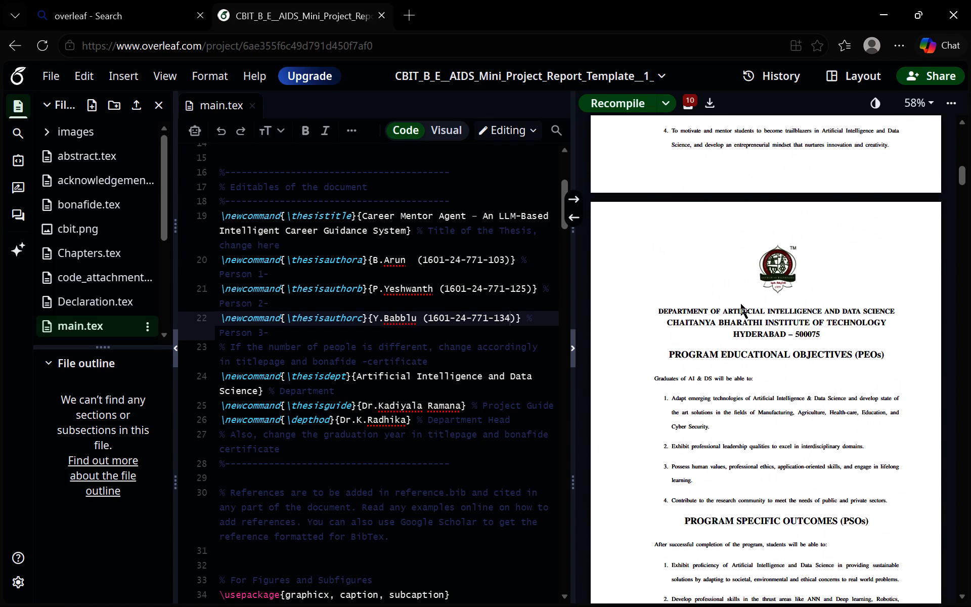
scroll(741, 304, "up", 4)
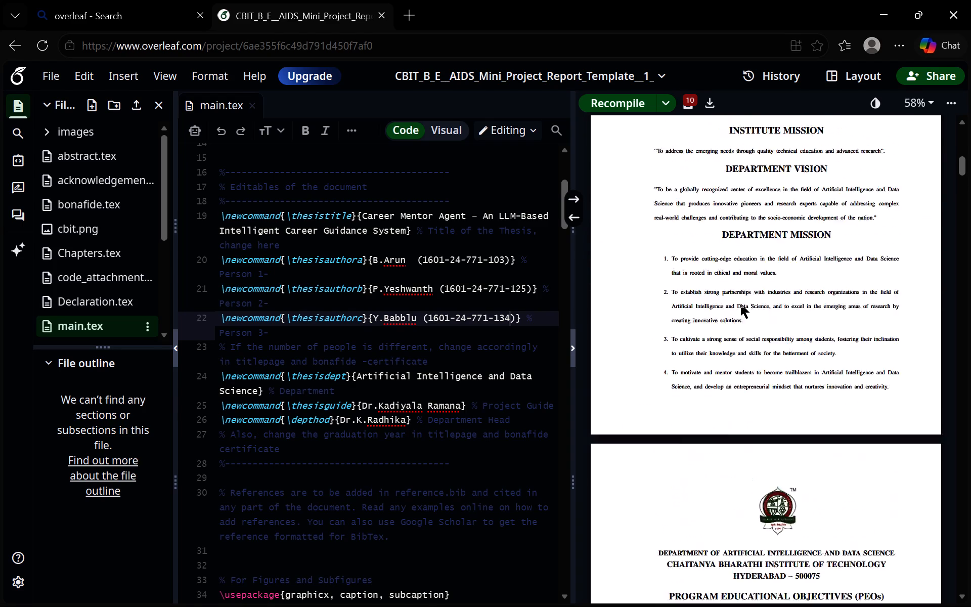
scroll(741, 304, "up", 1)
scroll(741, 304, "down", 1)
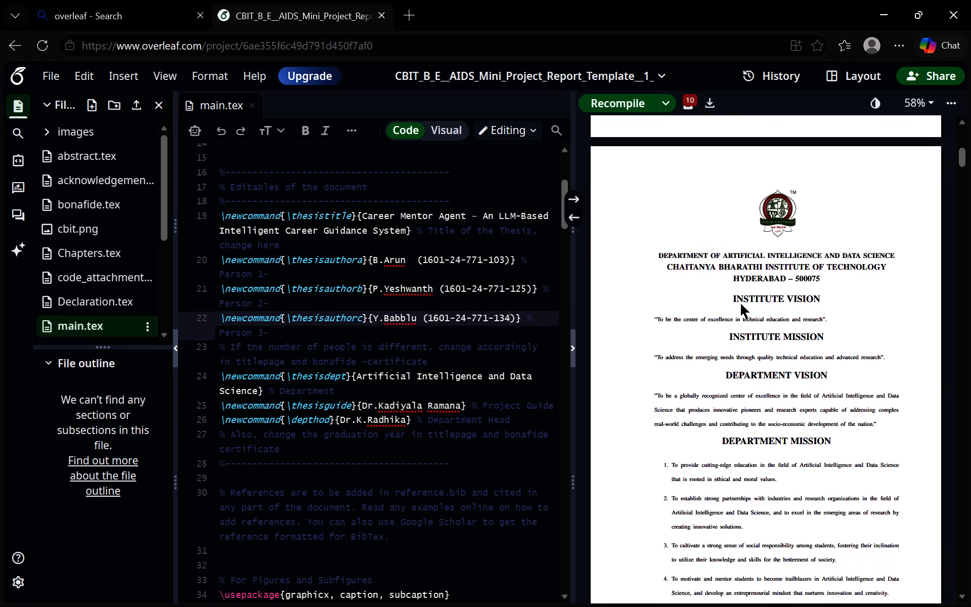
scroll(741, 304, "down", 1)
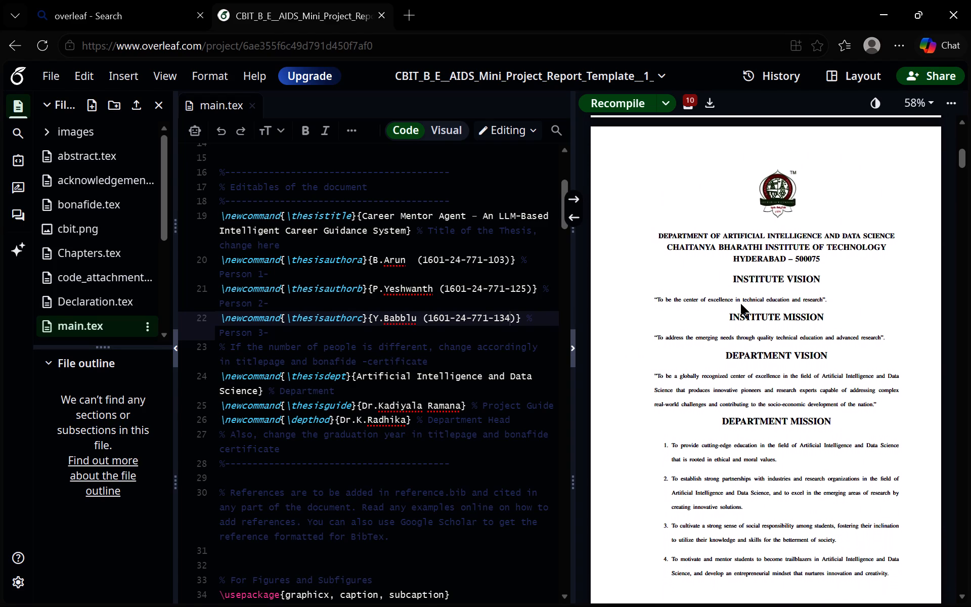
scroll(741, 304, "down", 2)
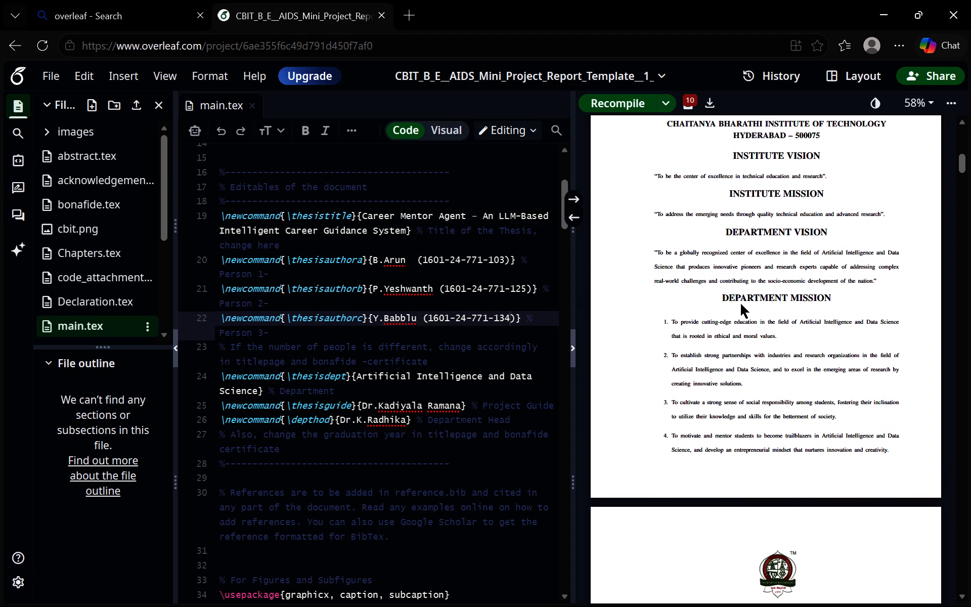
scroll(741, 304, "down", 2)
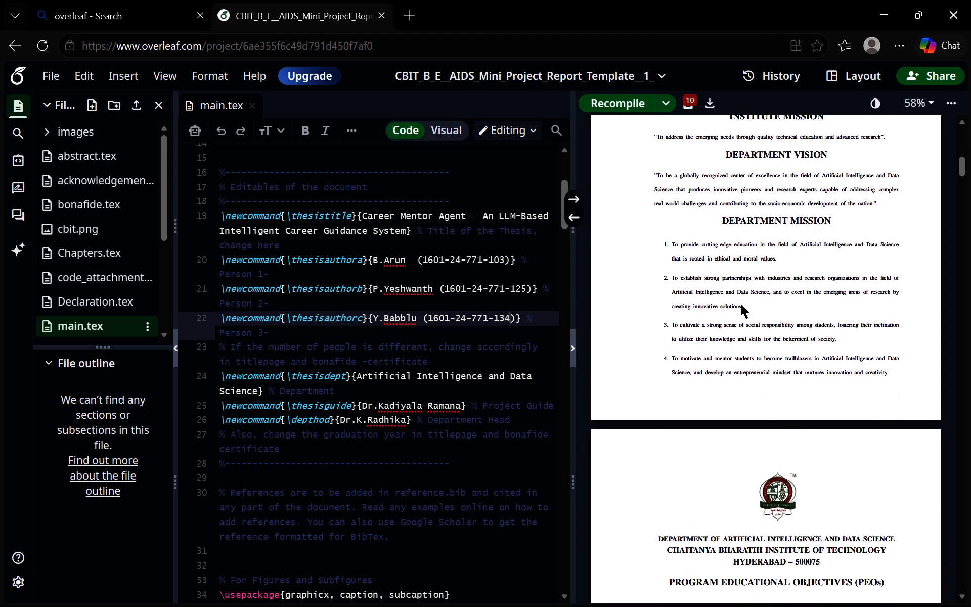
Examine the program educational objectives, program specific outcomes and first Program Outcomes pages in the PDF preview.
scroll(741, 304, "down", 3)
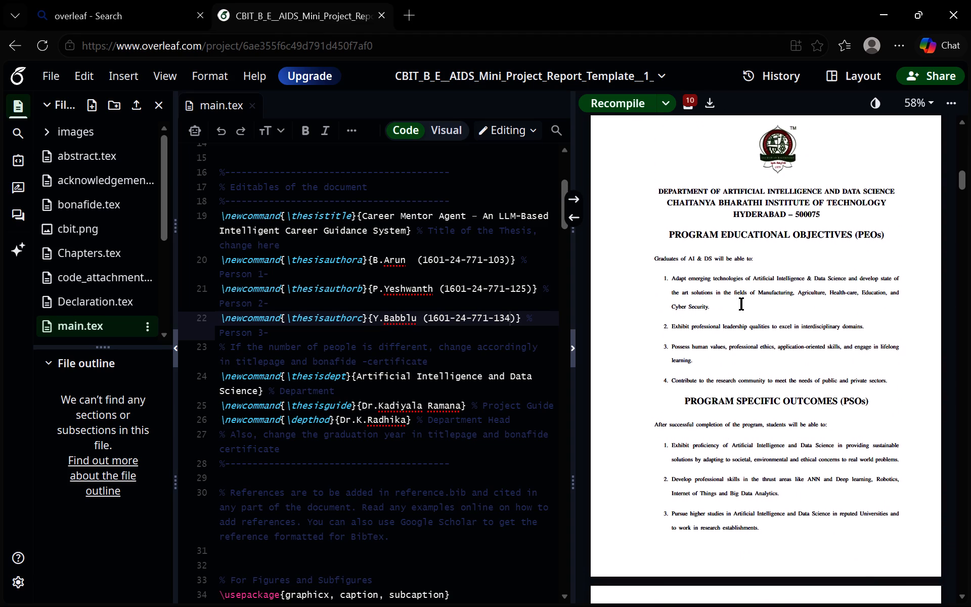
scroll(741, 304, "down", 2)
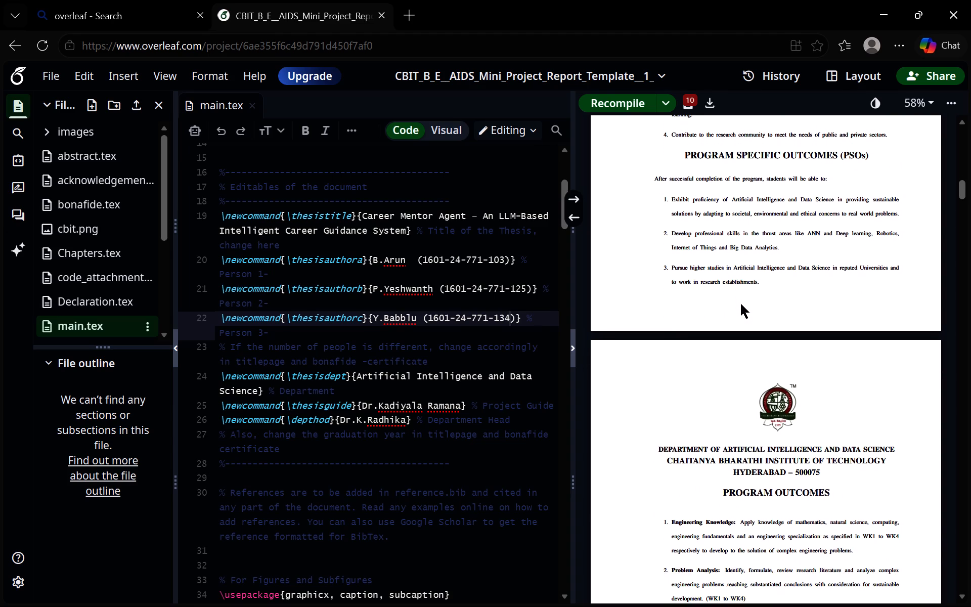
scroll(741, 304, "down", 2)
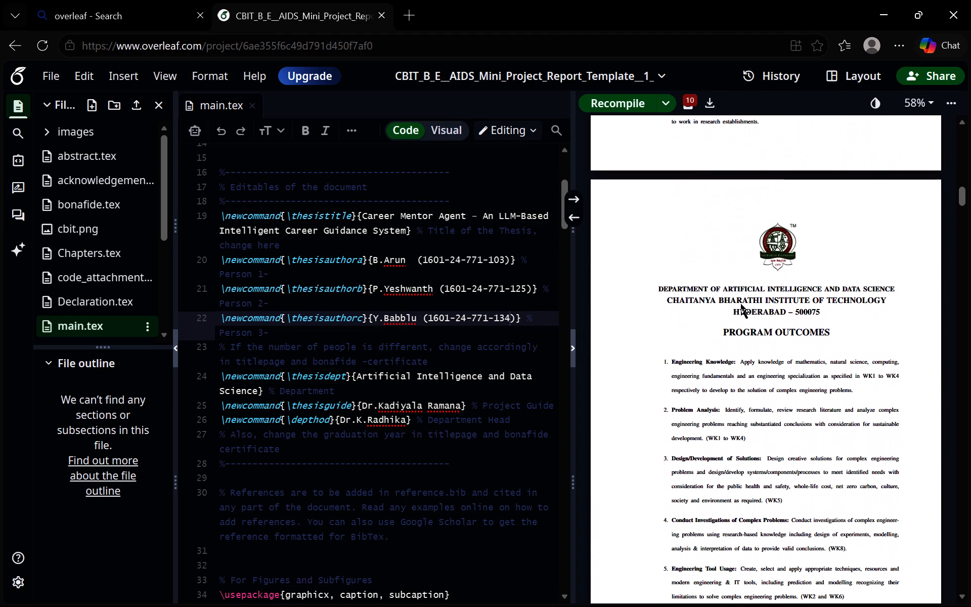
scroll(741, 304, "down", 2)
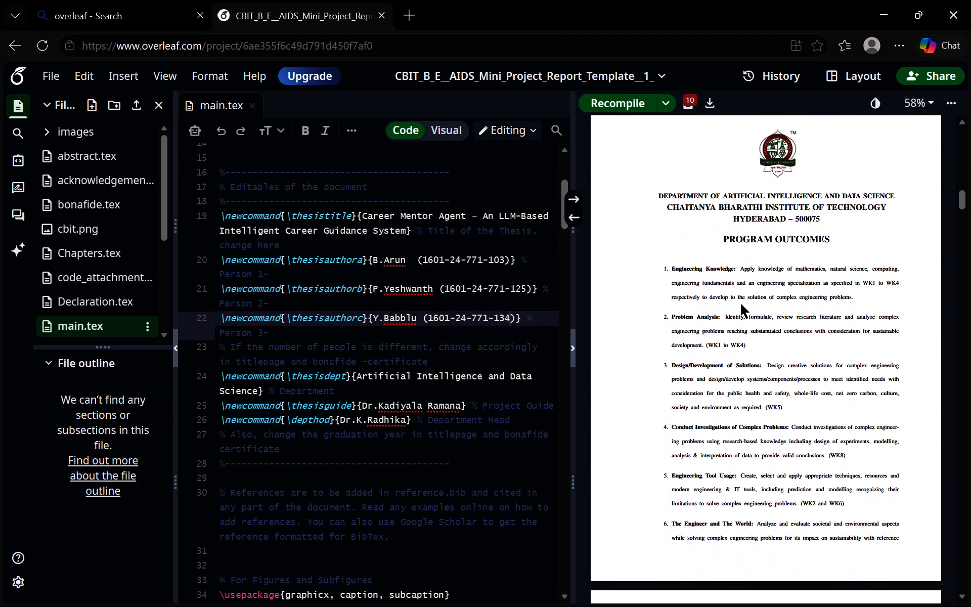
scroll(741, 304, "down", 3)
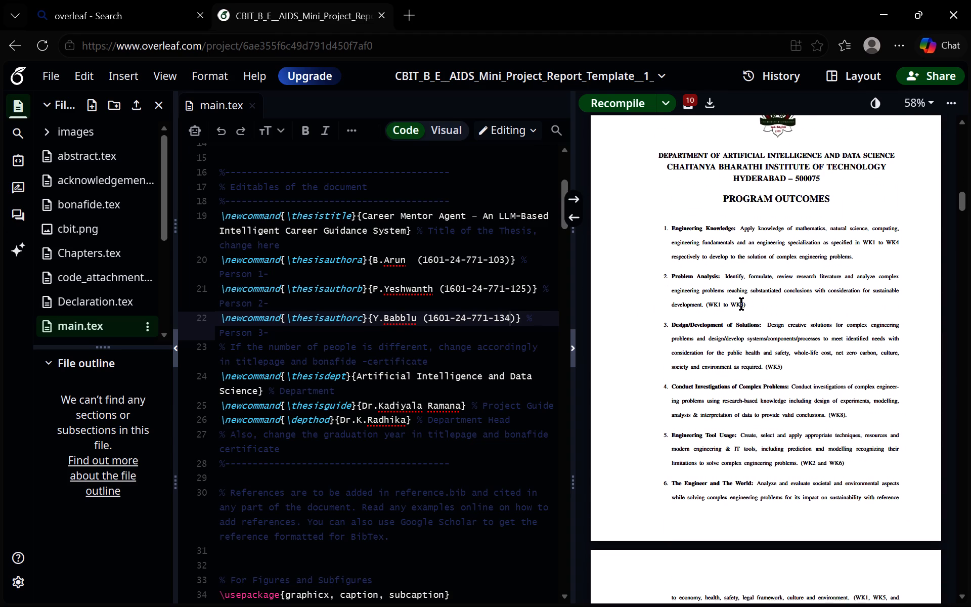
Review the remaining Program Outcomes and the Mini Project-II course objectives and outcomes page in the PDF preview.
scroll(741, 304, "down", 5)
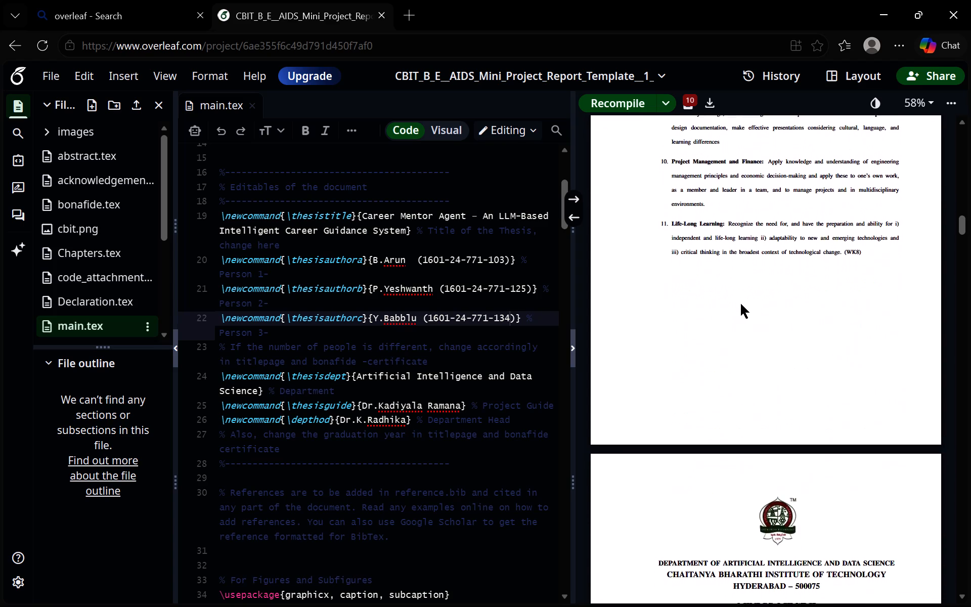
scroll(741, 304, "down", 1)
scroll(741, 304, "up", 4)
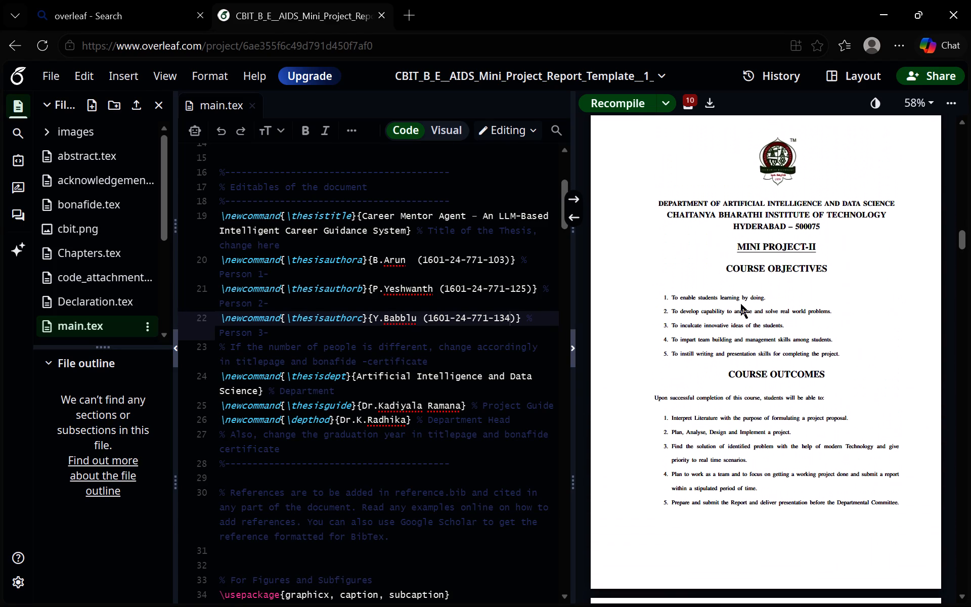
scroll(741, 304, "up", 1)
scroll(751, 363, "down", 1)
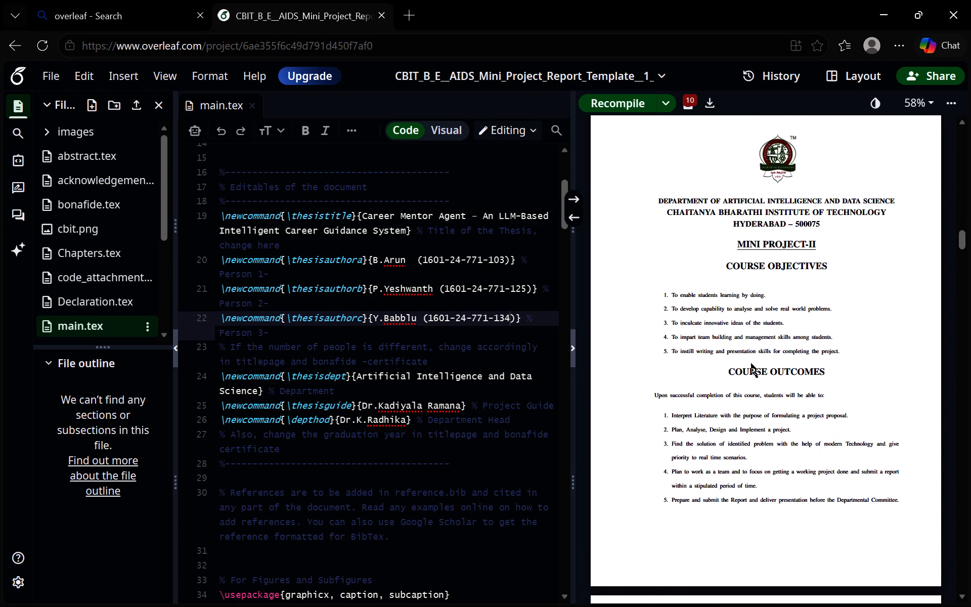
Examine the CO-PO and CO-PSO mapping page, the declaration certificate and the start of the bonafide certificate in the PDF preview.
scroll(751, 363, "down", 4)
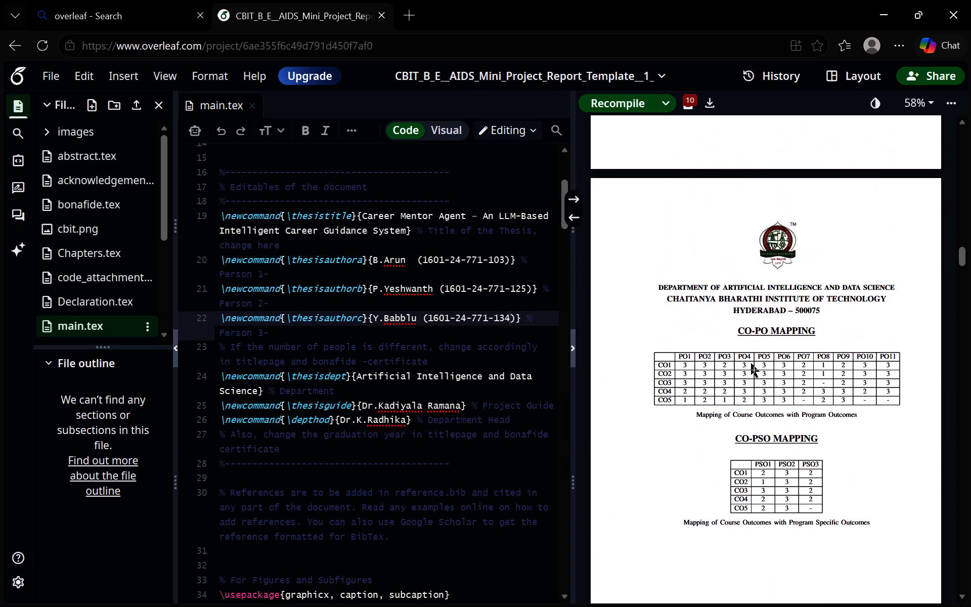
scroll(751, 363, "down", 4)
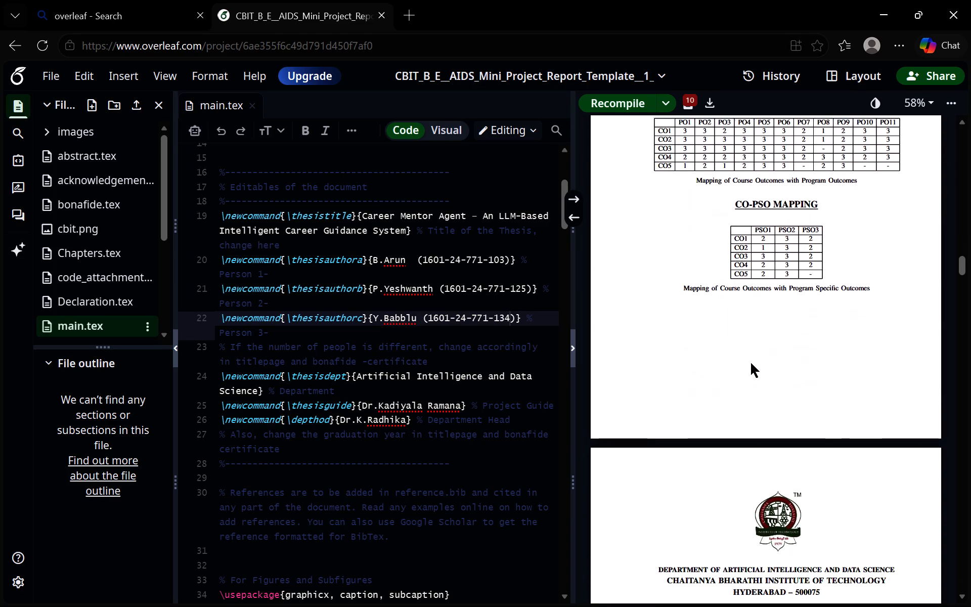
scroll(751, 363, "down", 2)
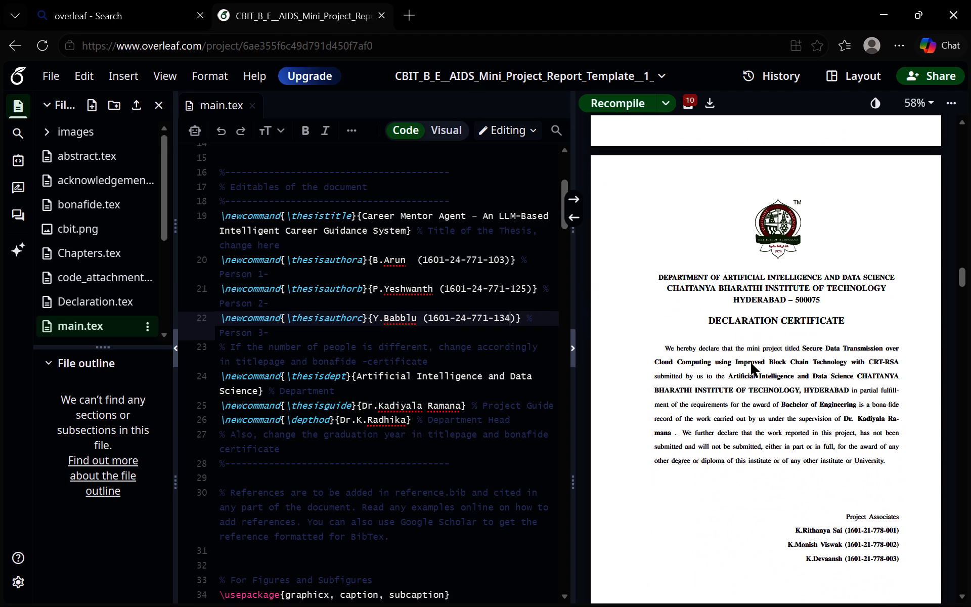
scroll(751, 363, "down", 3)
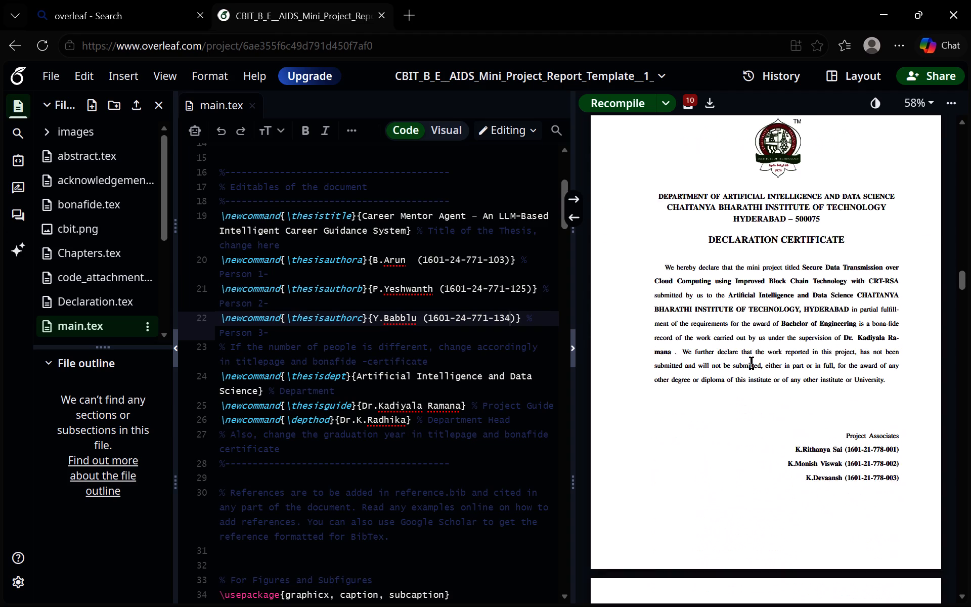
scroll(751, 363, "down", 1)
scroll(751, 363, "up", 1)
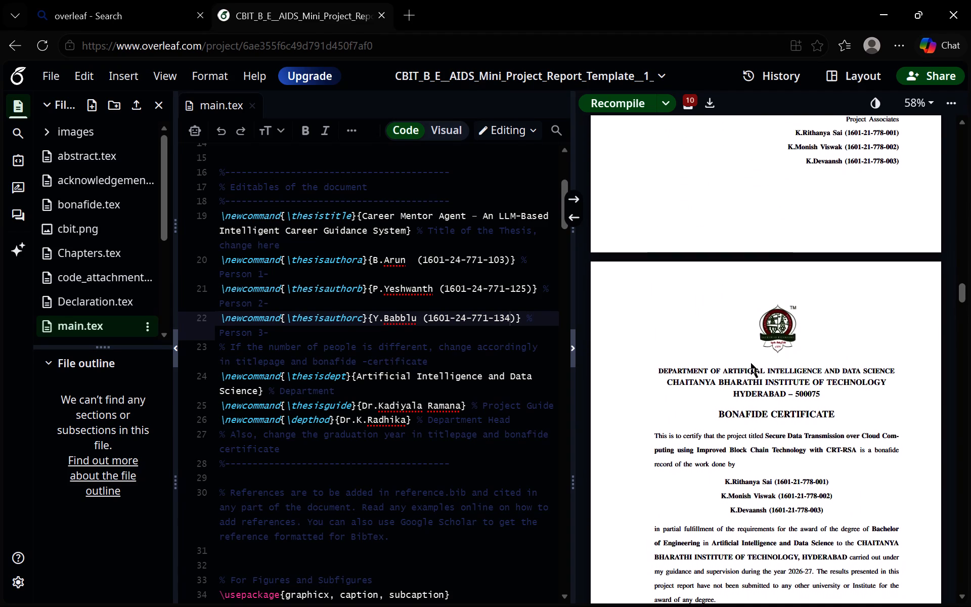
scroll(751, 363, "up", 1)
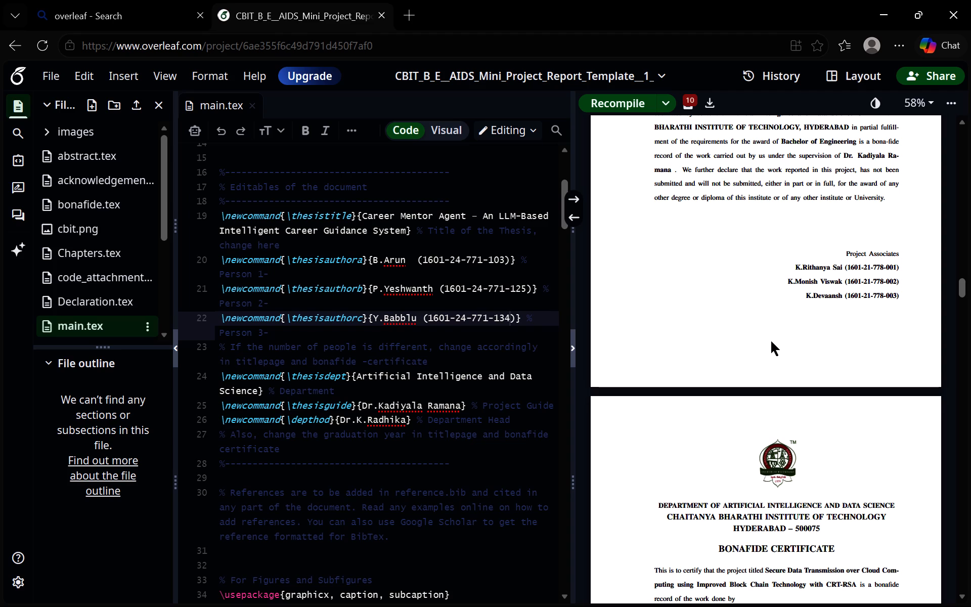
Recompile the report to update the PDF with the edited title and author definitions.
left_click(611, 101)
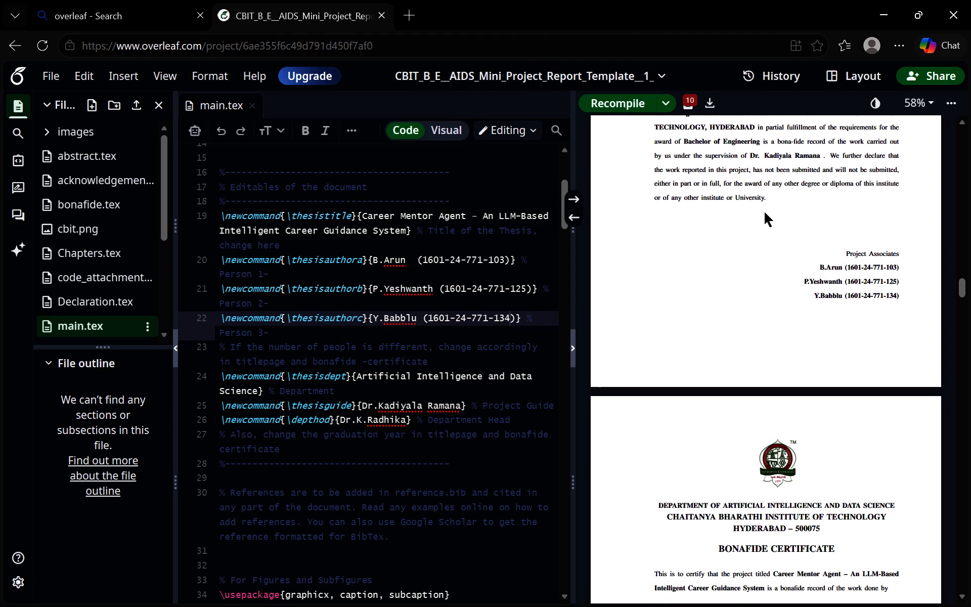
Check the project title and author details on the bonafide and declaration certificates, then go back past the CO-PO mapping page.
scroll(765, 212, "down", 3)
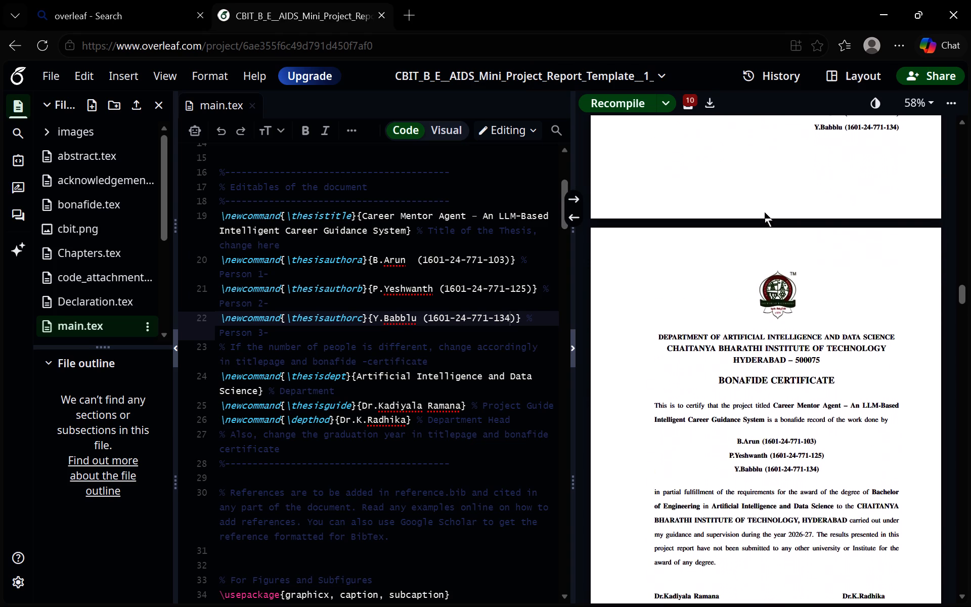
scroll(765, 212, "down", 1)
scroll(765, 212, "up", 1)
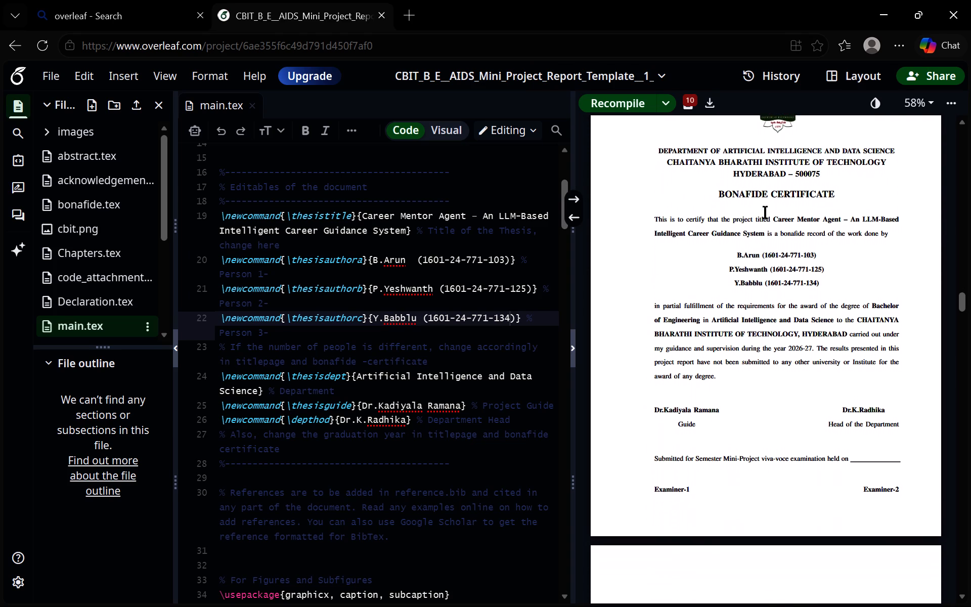
scroll(765, 212, "up", 4)
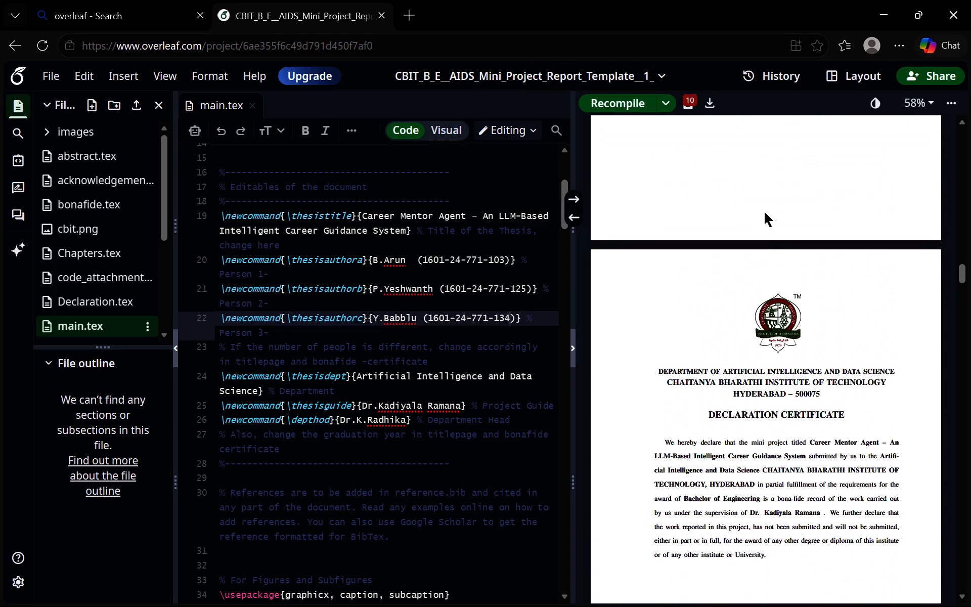
scroll(765, 212, "up", 2)
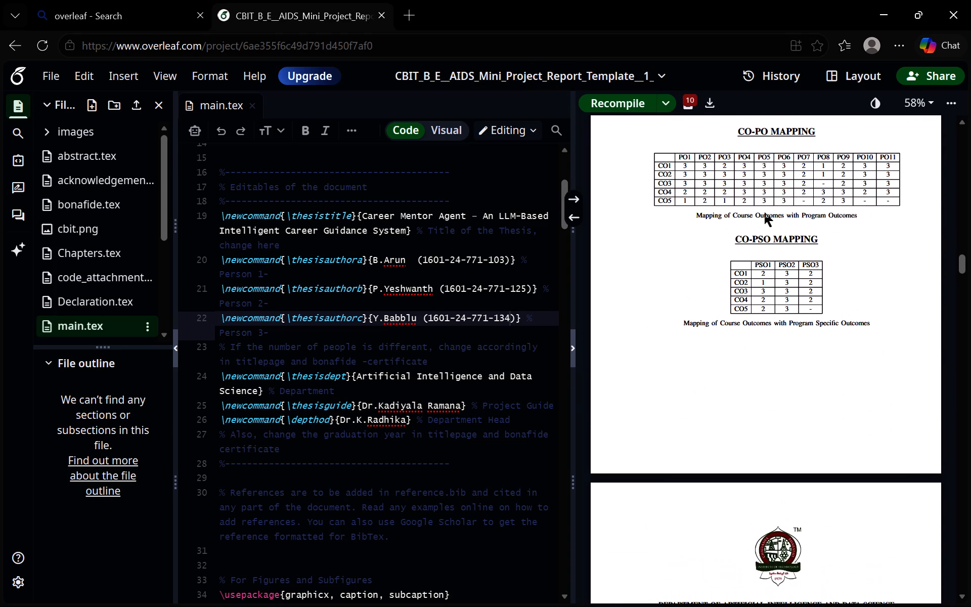
scroll(765, 212, "up", 2)
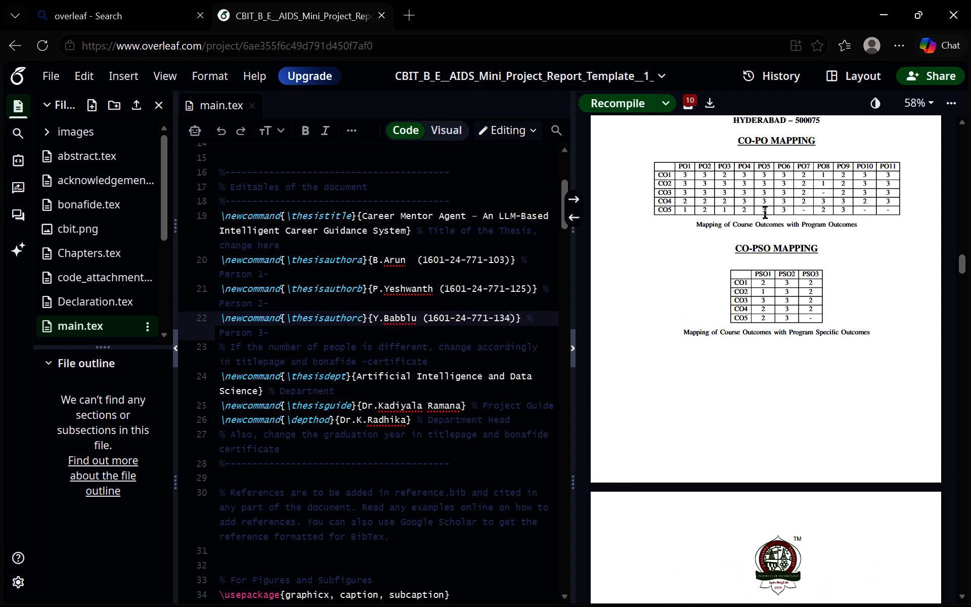
scroll(765, 212, "up", 5)
Look at the end of the PDF preview, covering the bibliography and the Appendix A code attachments.
scroll(765, 212, "down", 13)
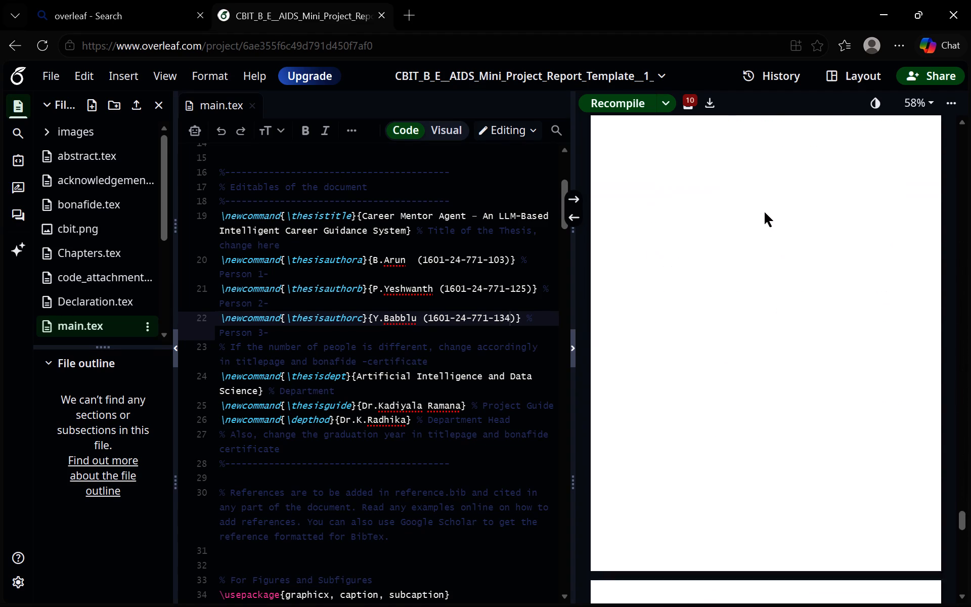
scroll(765, 212, "down", 2)
scroll(765, 212, "up", 3)
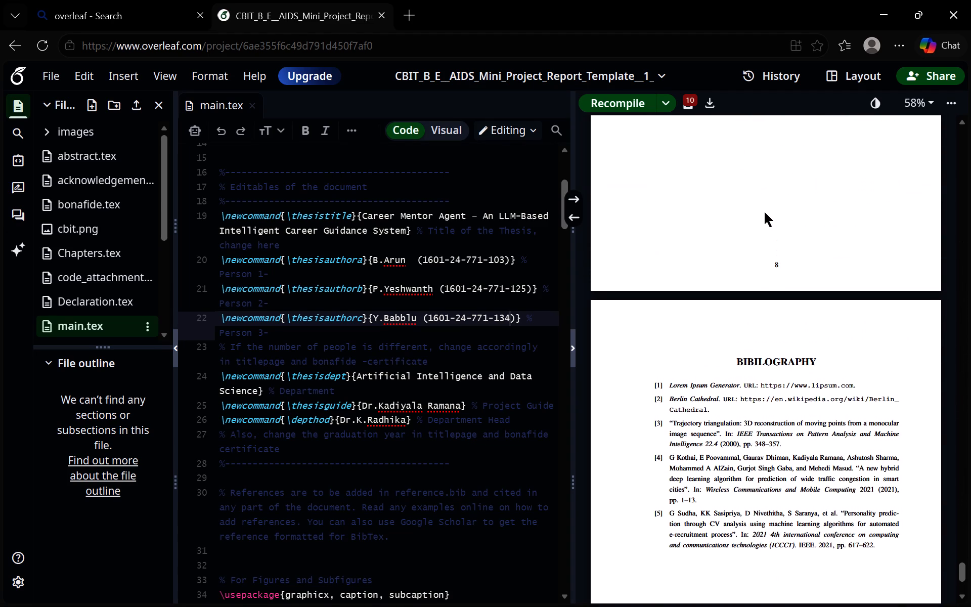
scroll(765, 212, "up", 5)
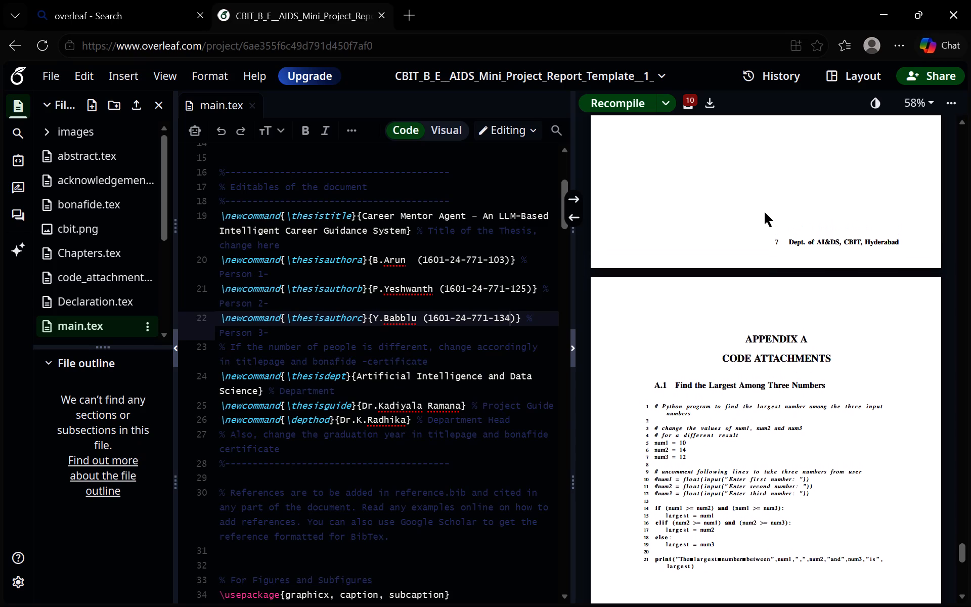
Look back through the sample chapter pages in the PDF preview, from the Chapter 2 figures to the Chapter 1 sections.
scroll(765, 212, "up", 6)
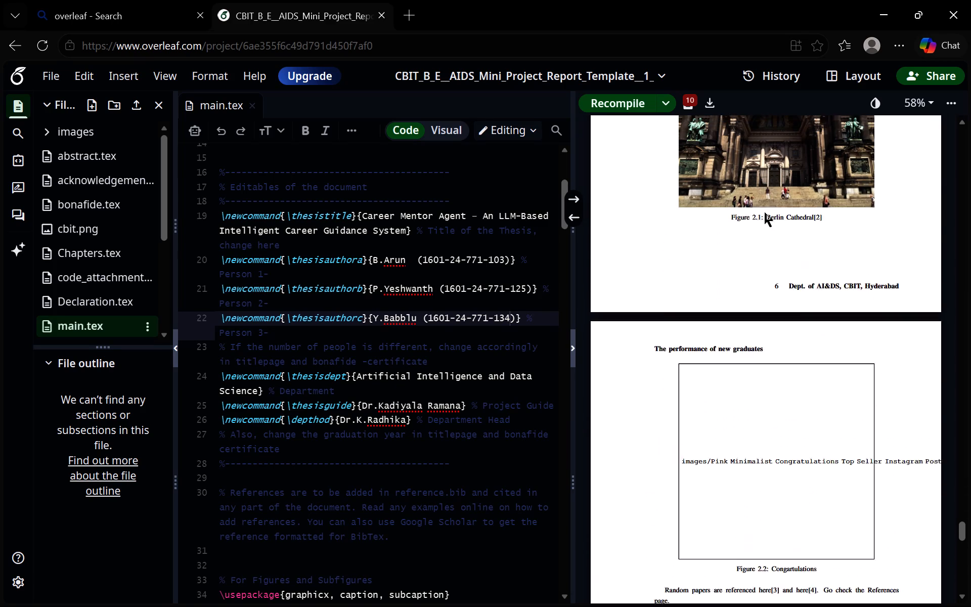
scroll(765, 212, "up", 3)
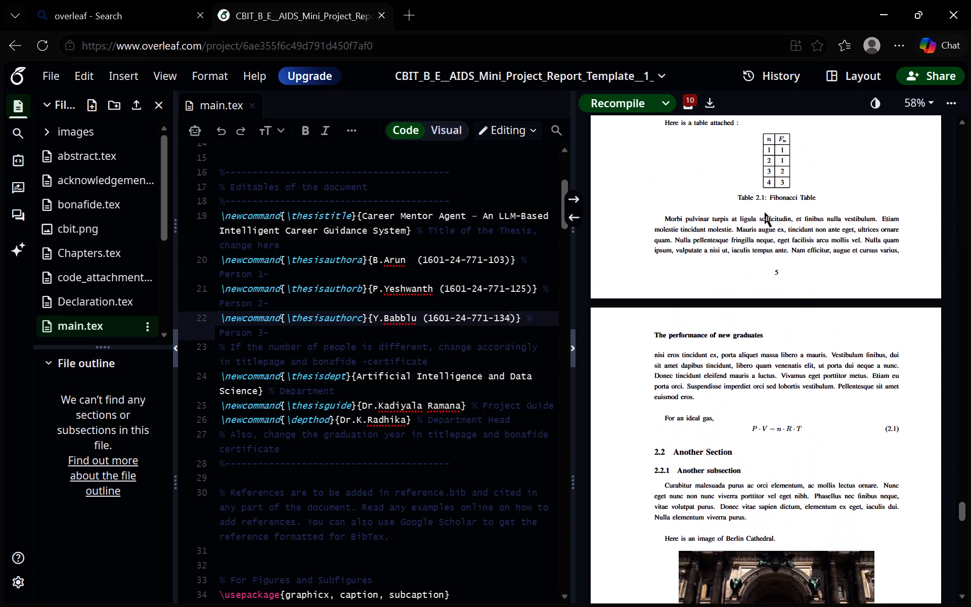
scroll(765, 212, "up", 4)
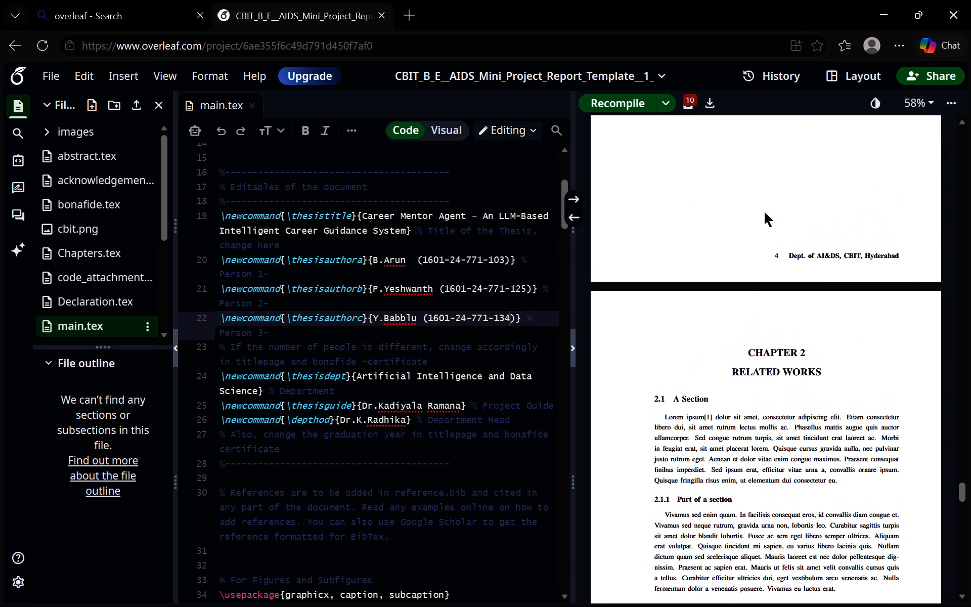
scroll(765, 212, "up", 7)
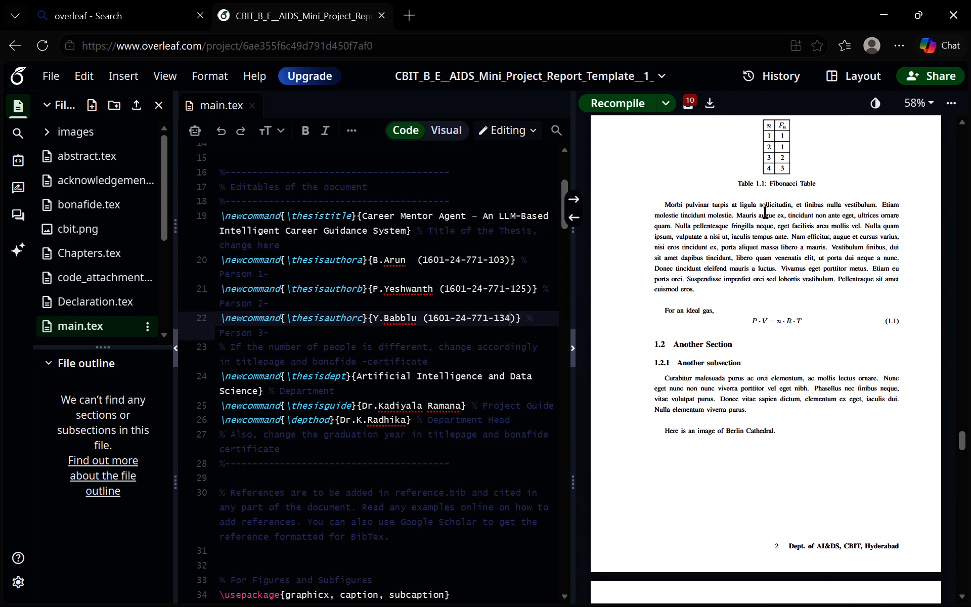
Look back through the PDF preview's list of figures, table of contents and bonafide certificate, ending on the Abstract page.
scroll(765, 212, "up", 6)
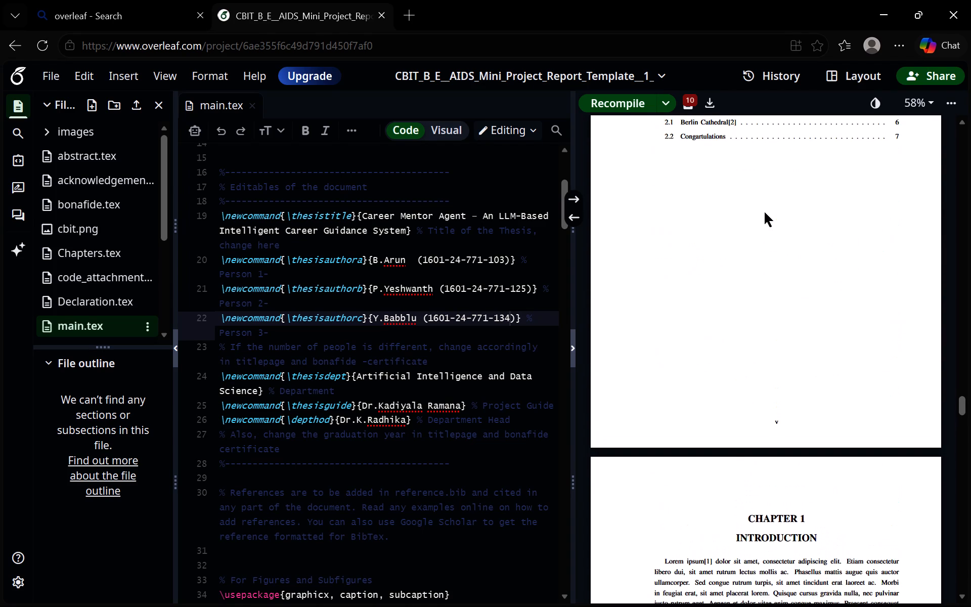
scroll(765, 212, "up", 2)
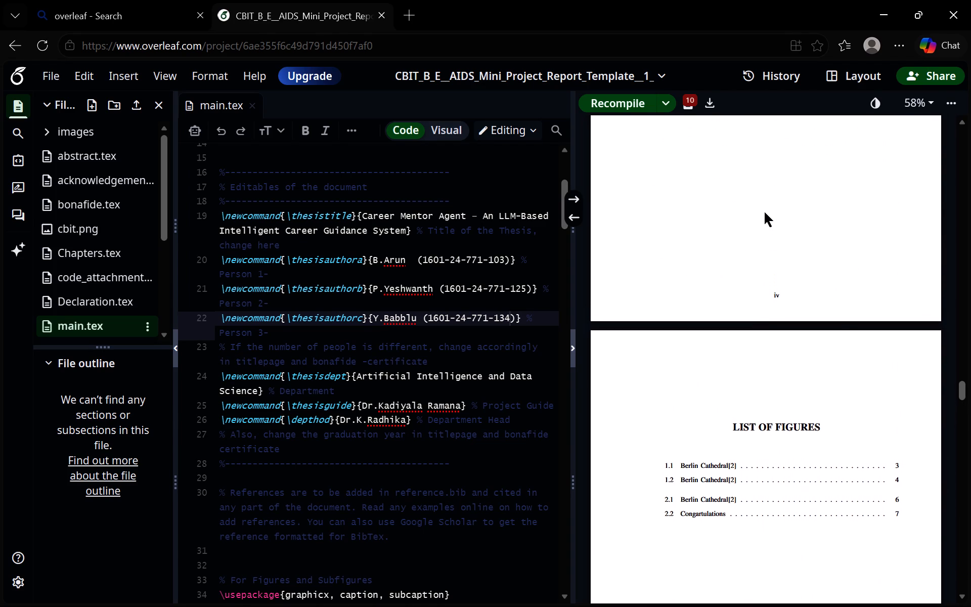
scroll(765, 212, "up", 5)
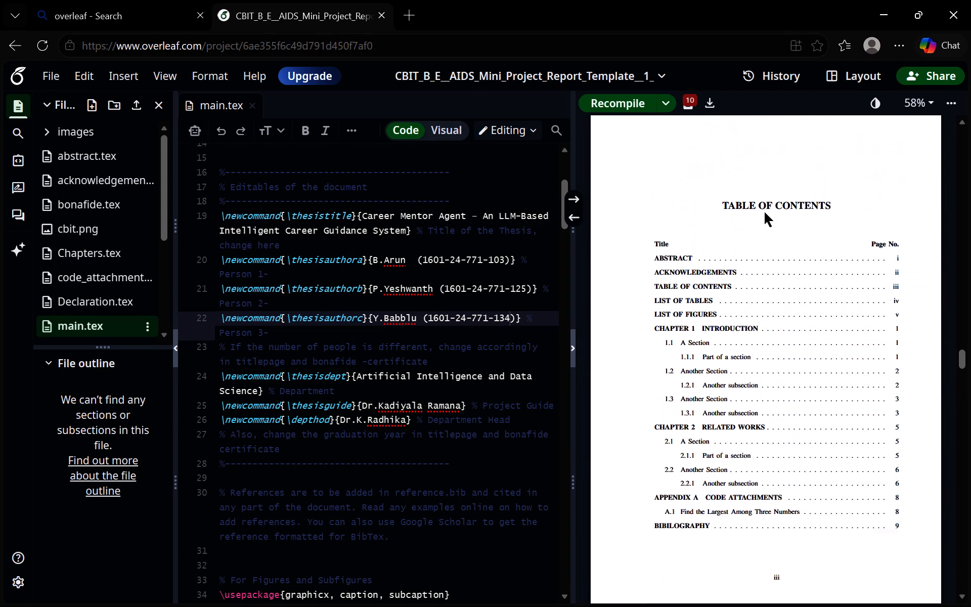
scroll(765, 212, "up", 3)
scroll(765, 212, "down", 1)
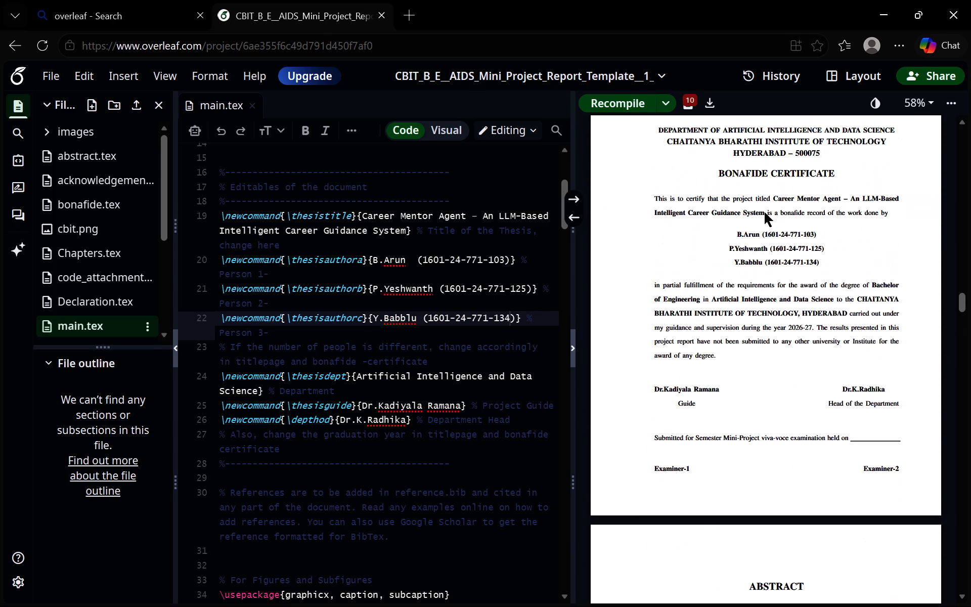
scroll(765, 212, "down", 2)
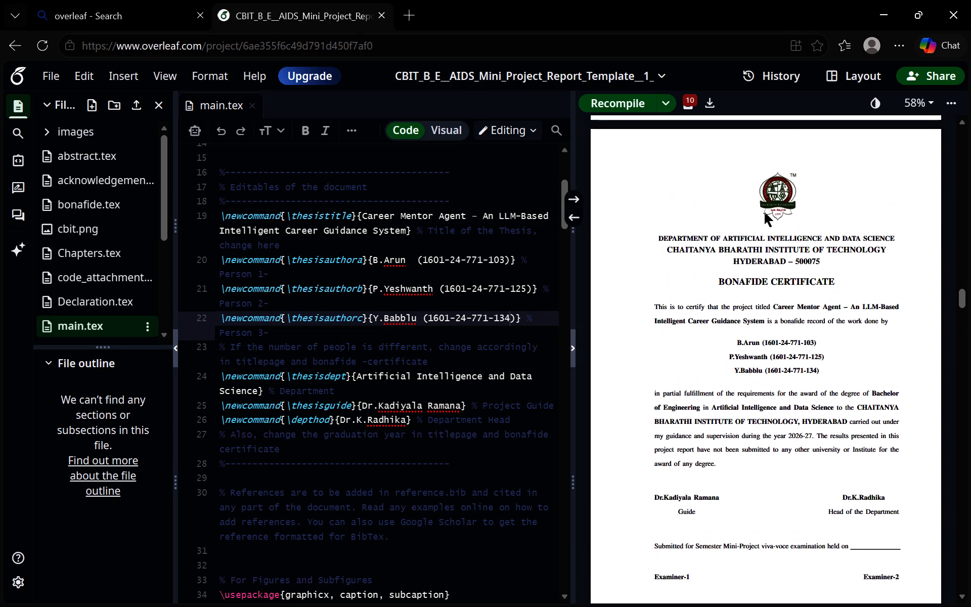
scroll(765, 212, "down", 2)
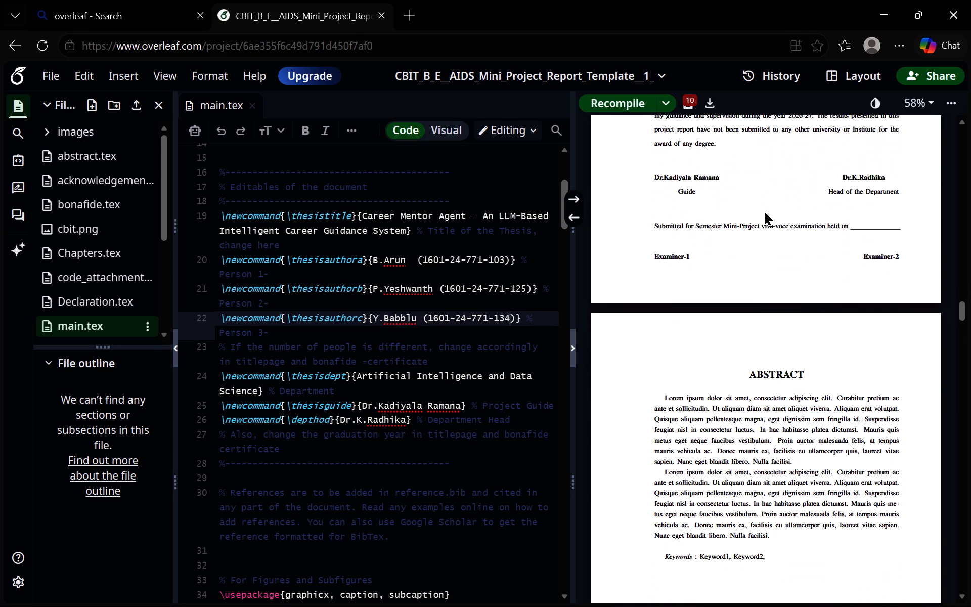
scroll(765, 212, "down", 1)
scroll(728, 260, "down", 1)
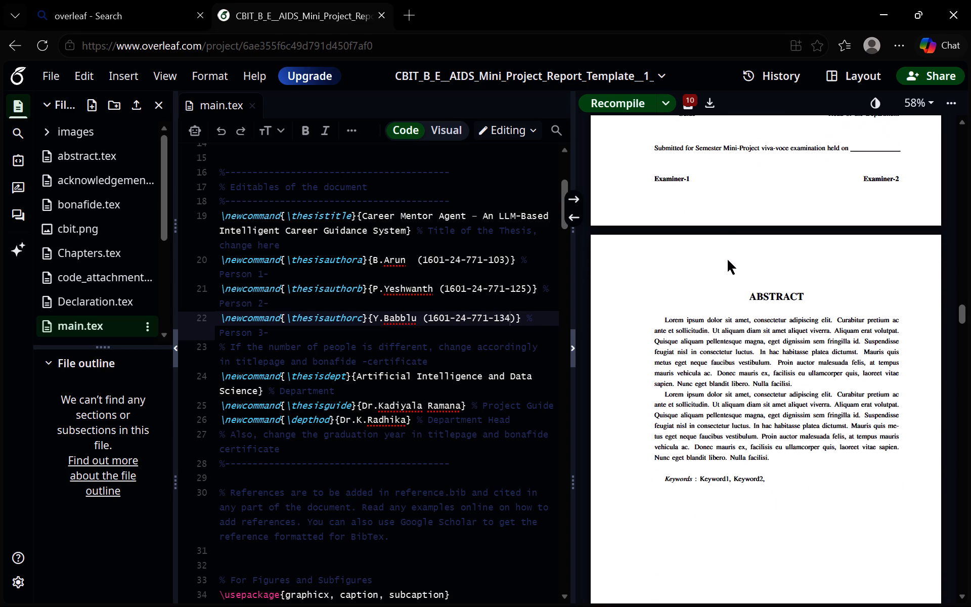
Look through the main.tex preamble, from the editable definitions to the package and appendix contents settings, and back to the title and author lines.
scroll(460, 332, "down", 3)
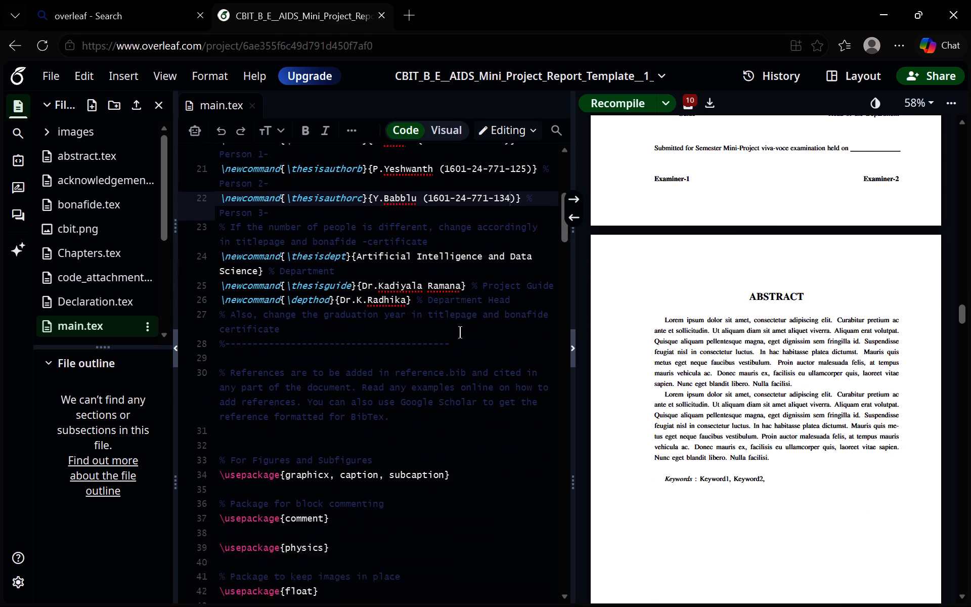
scroll(460, 332, "down", 2)
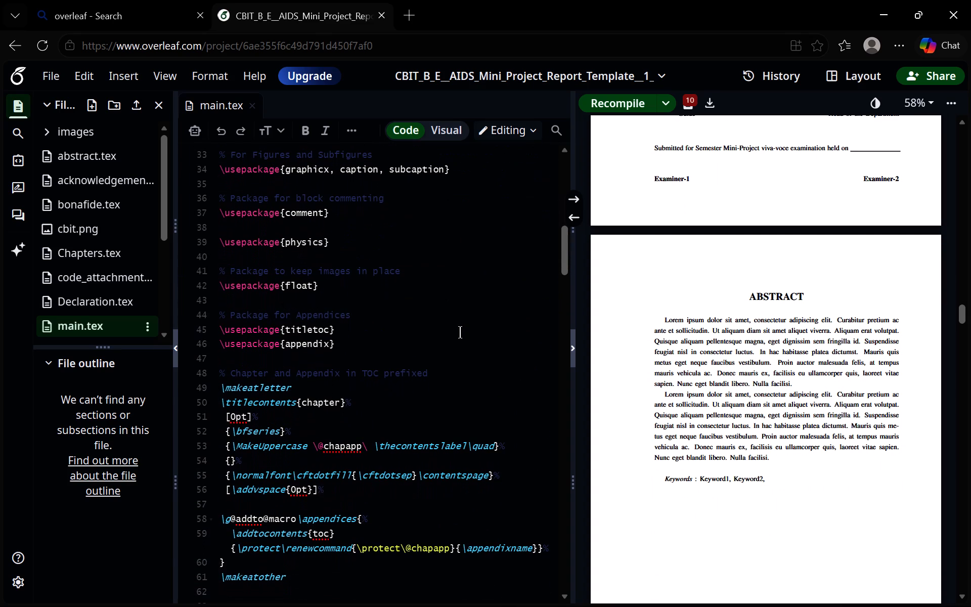
scroll(460, 332, "up", 1)
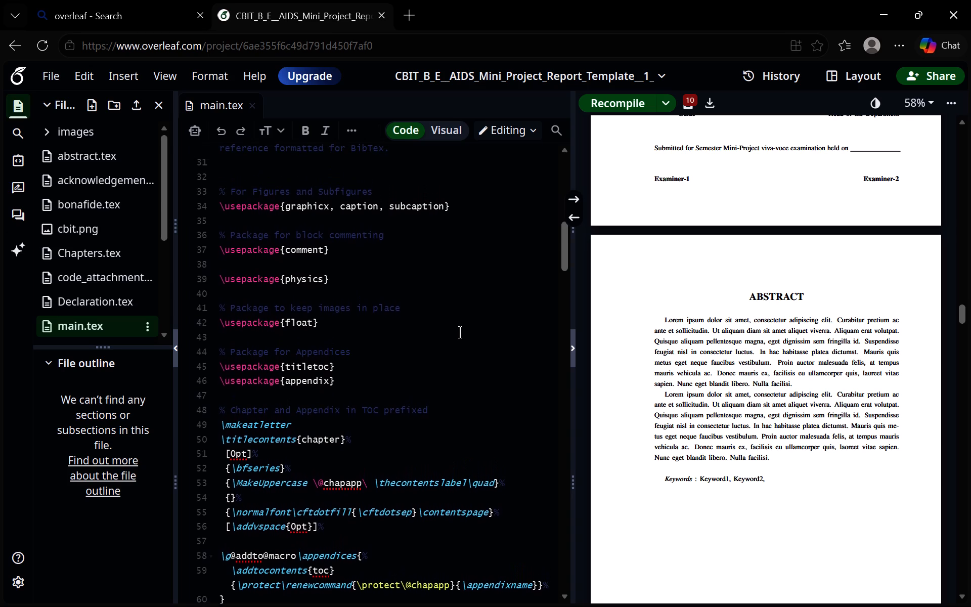
scroll(460, 332, "up", 1)
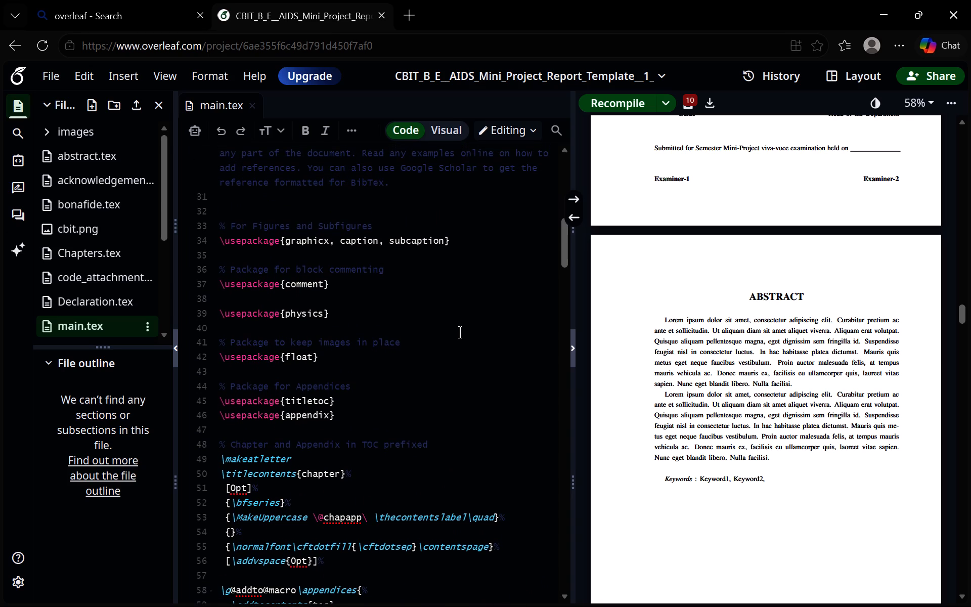
scroll(460, 332, "up", 3)
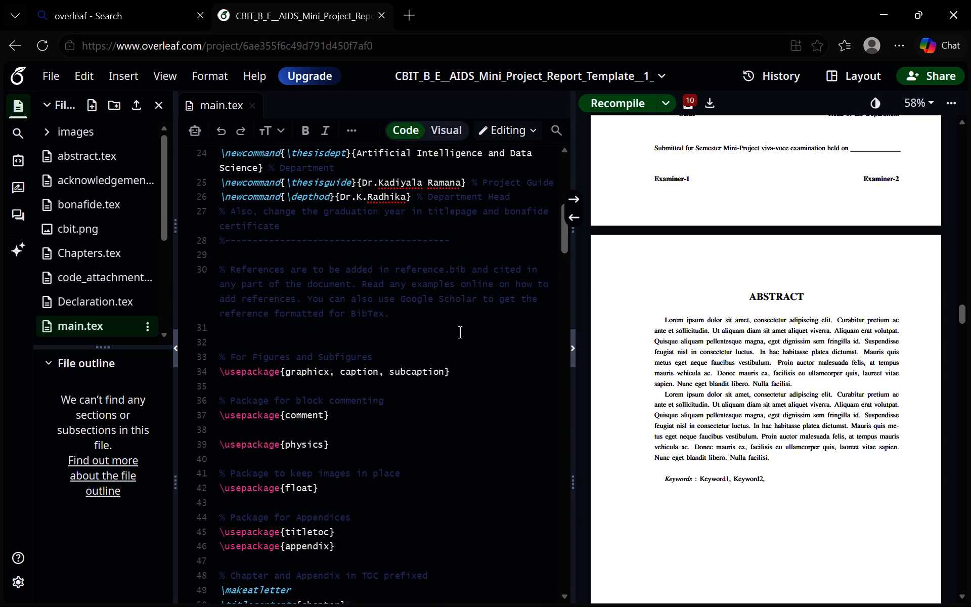
scroll(460, 332, "up", 4)
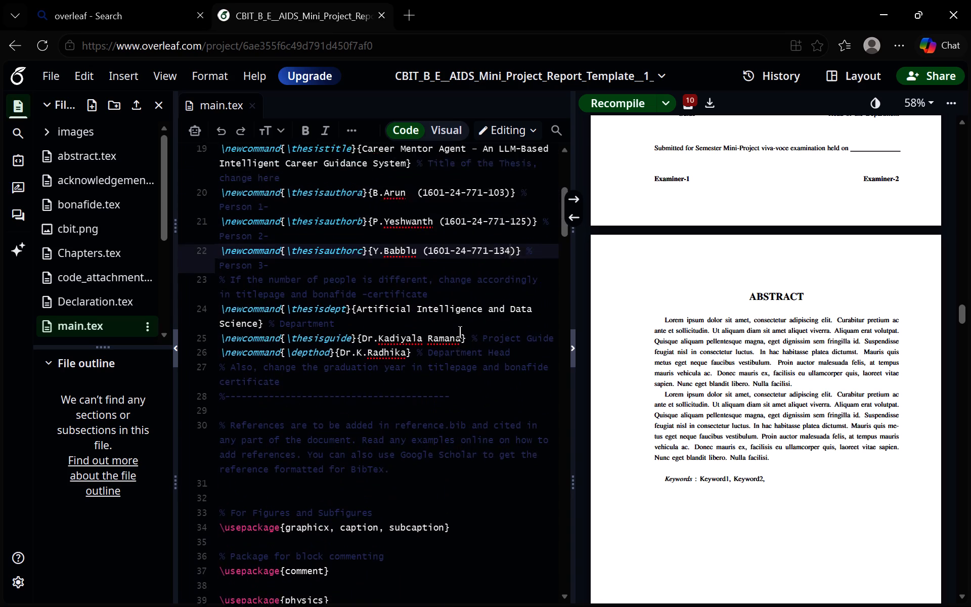
scroll(460, 332, "up", 2)
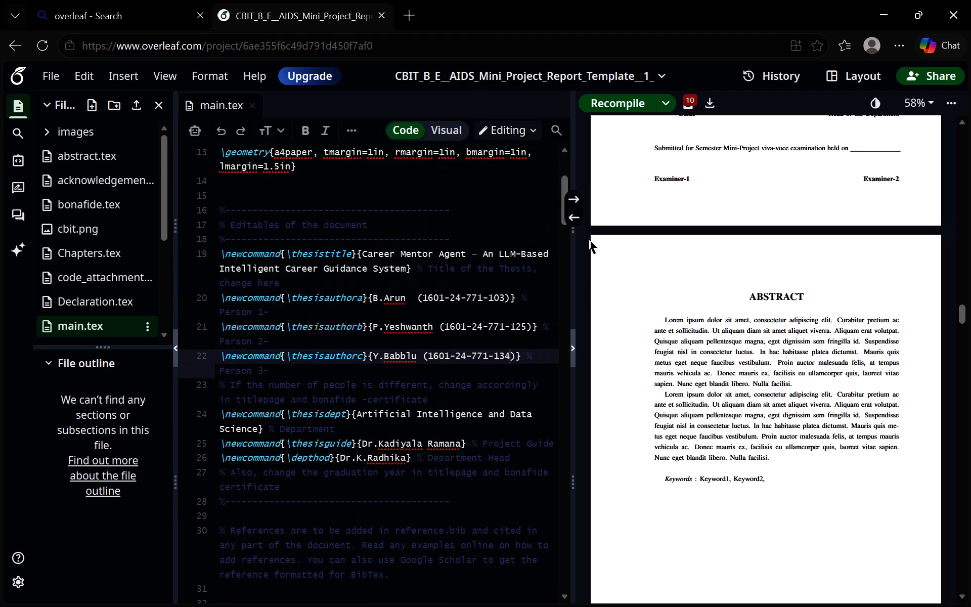
Jump from the Abstract page in the PDF preview to its location in the source code.
left_click(575, 217)
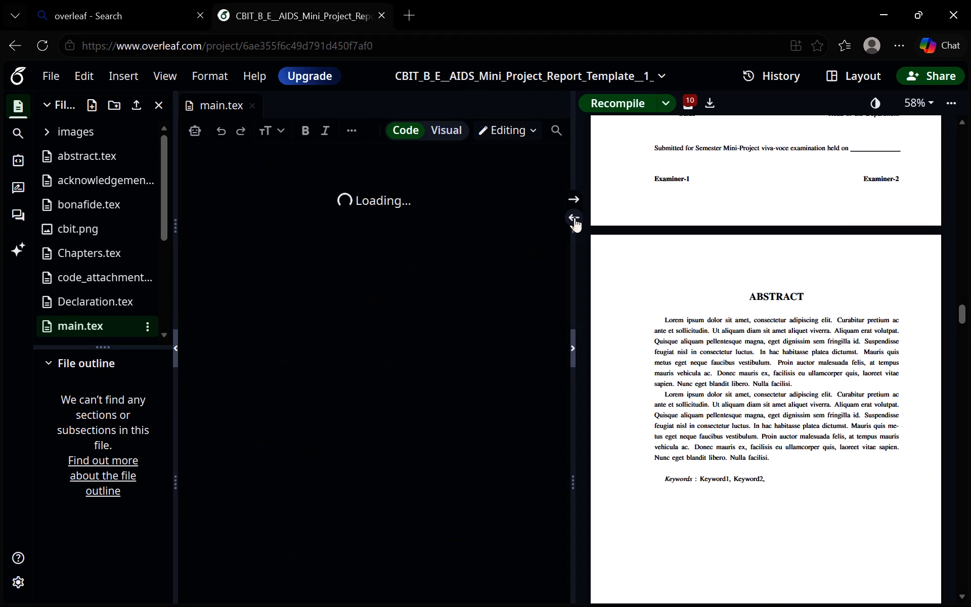
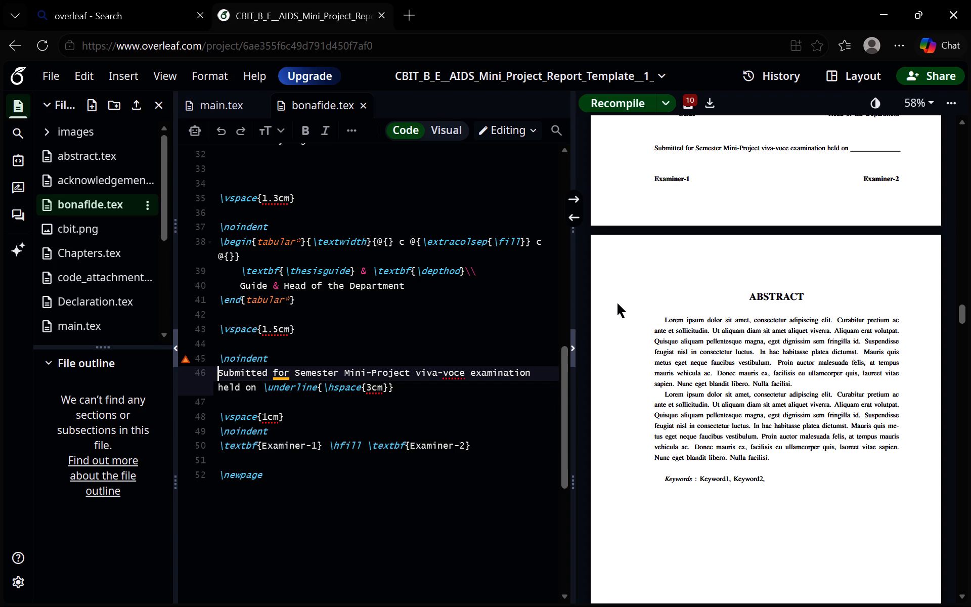
Look through the PDF preview's front matter, from the title page through the vision and program outcomes to the Mini Project-II course objectives page.
scroll(678, 274, "up", 7)
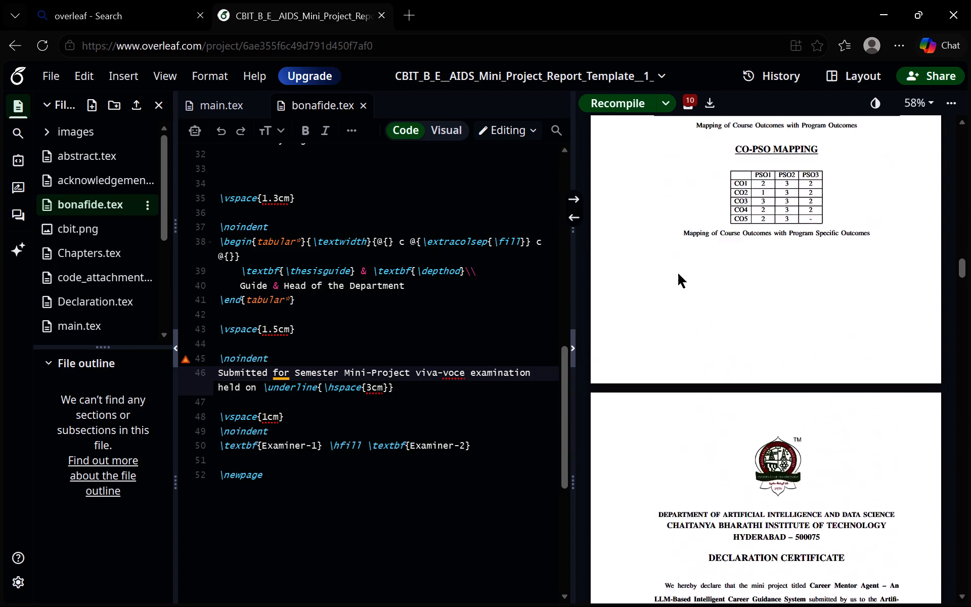
scroll(678, 274, "up", 14)
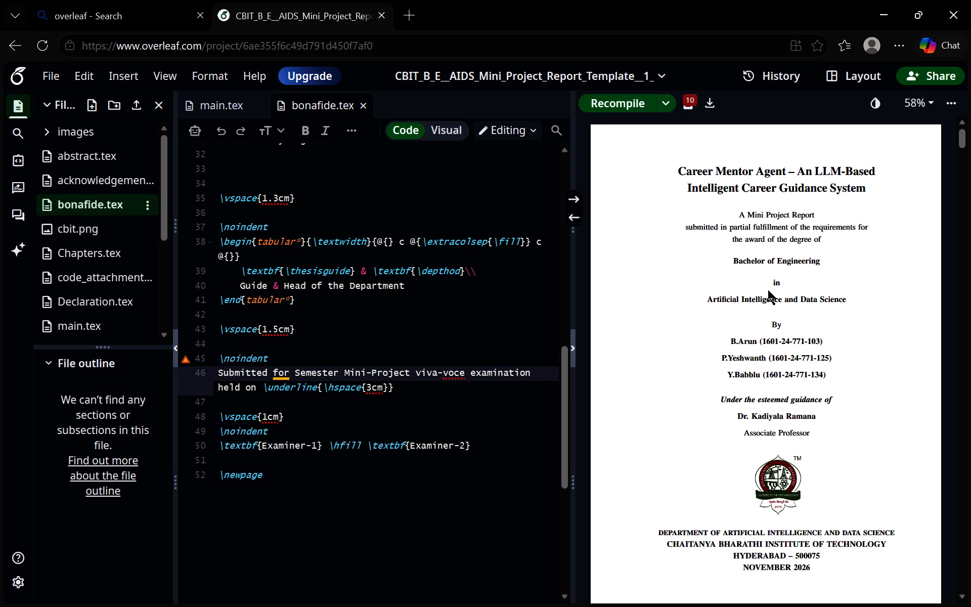
scroll(768, 290, "down", 3)
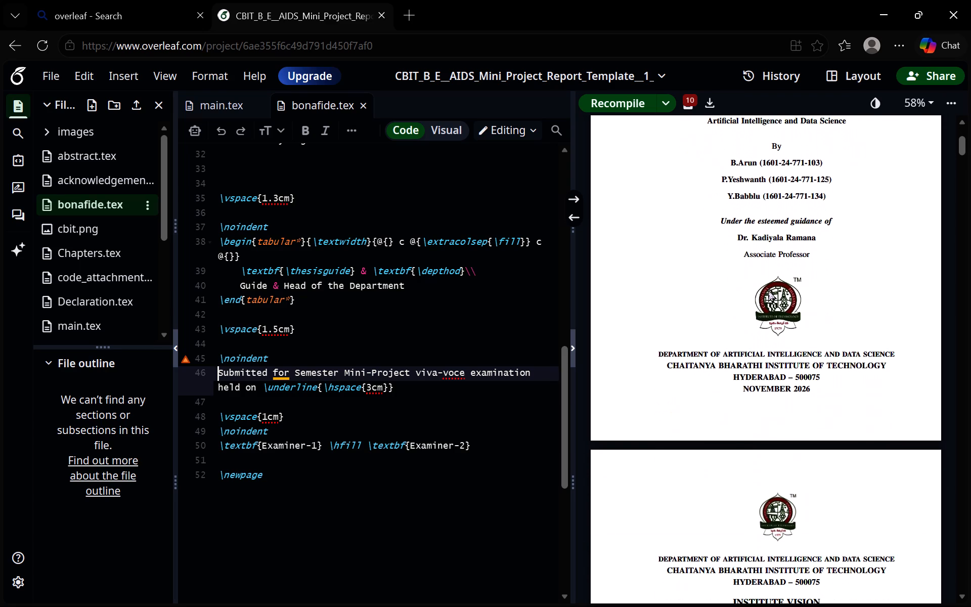
scroll(768, 290, "down", 4)
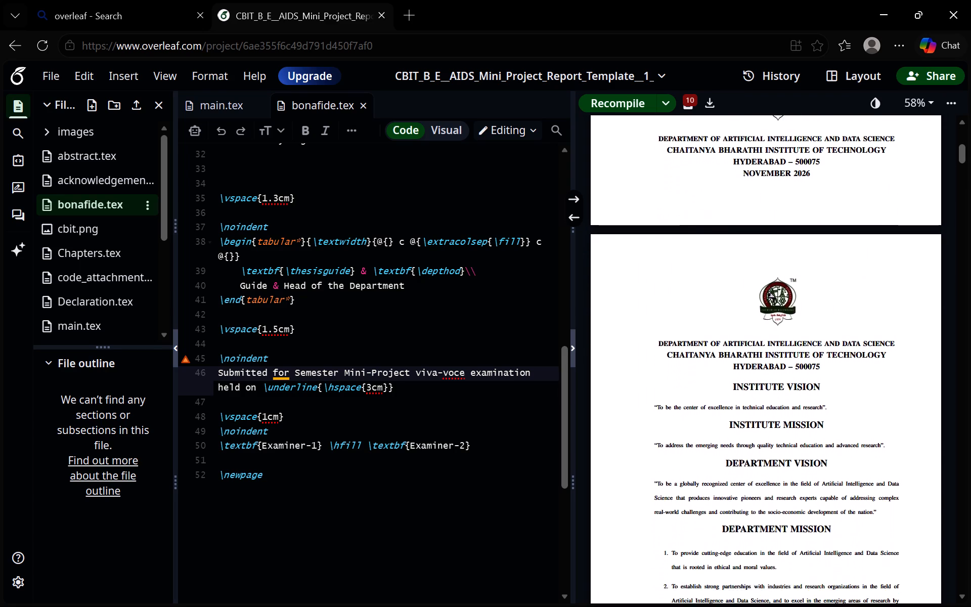
scroll(768, 290, "down", 5)
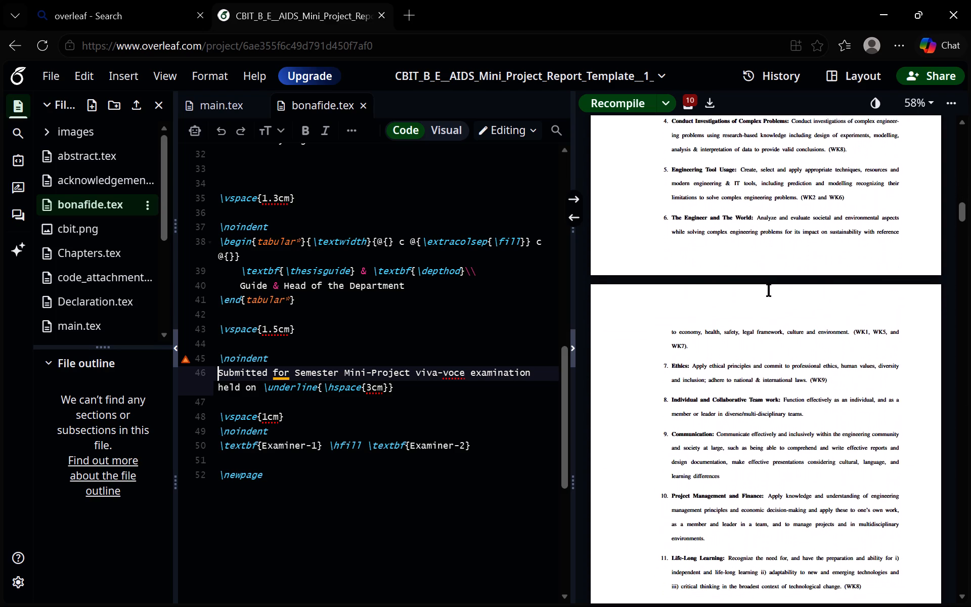
scroll(768, 290, "up", 4)
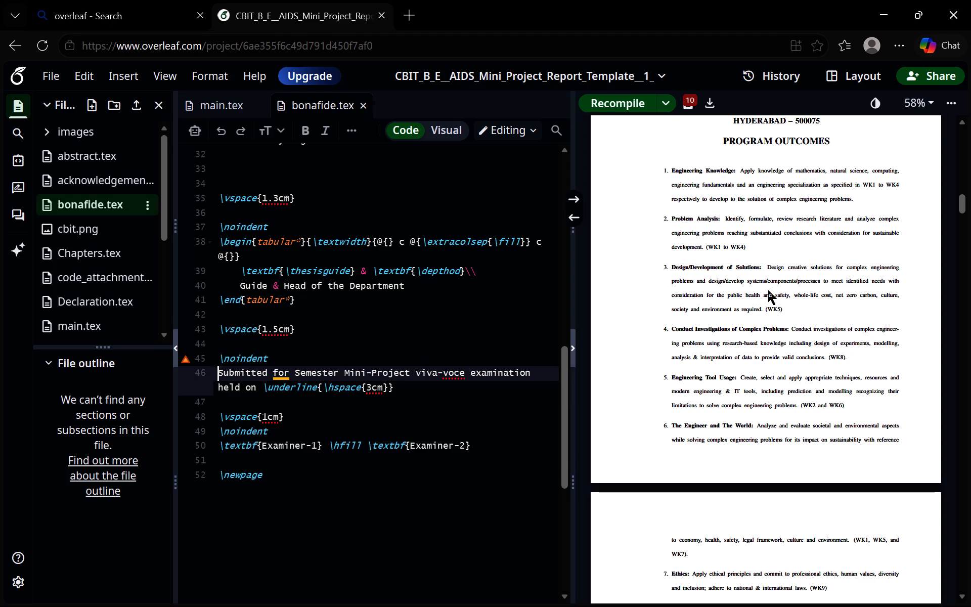
scroll(768, 290, "down", 2)
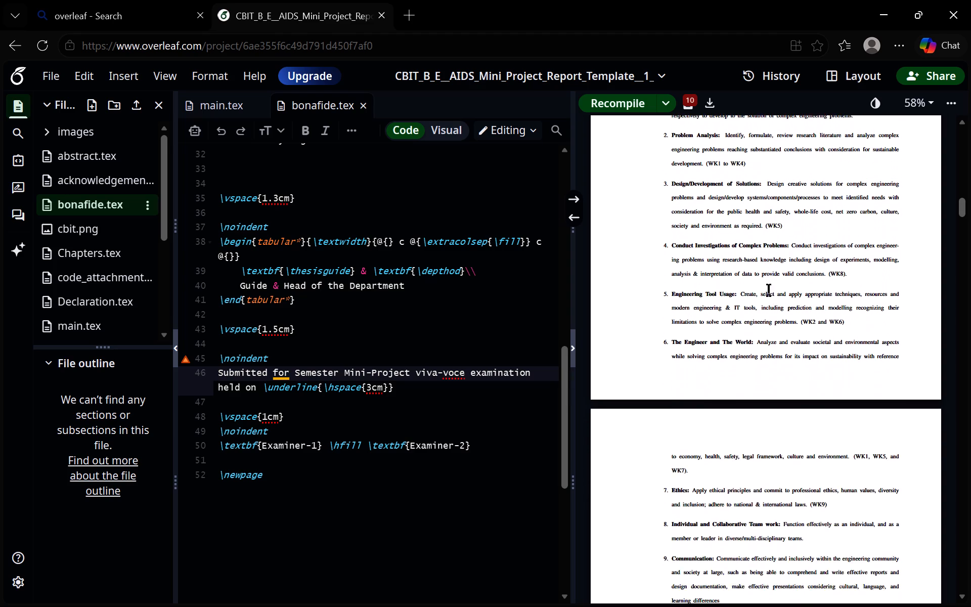
scroll(768, 290, "down", 4)
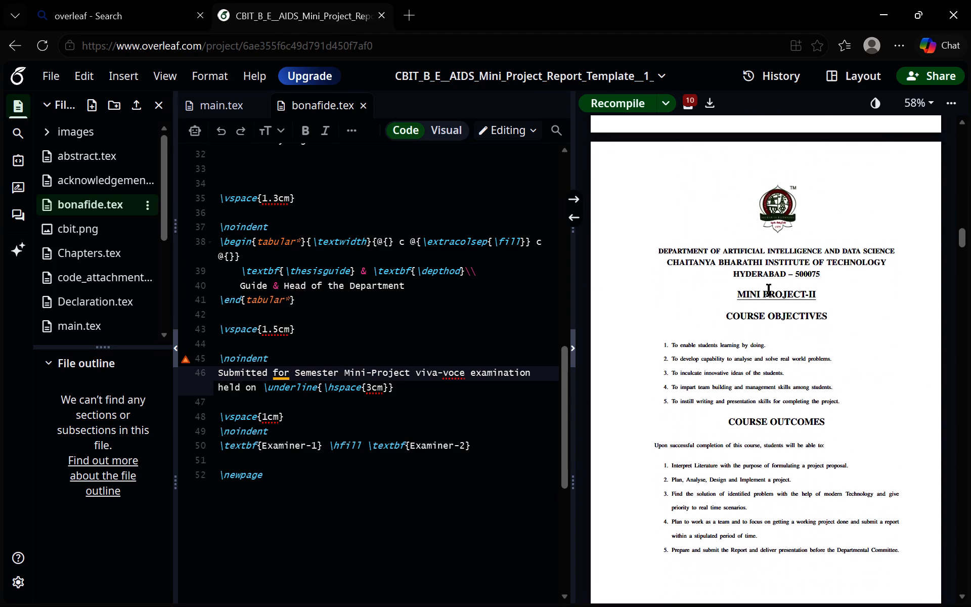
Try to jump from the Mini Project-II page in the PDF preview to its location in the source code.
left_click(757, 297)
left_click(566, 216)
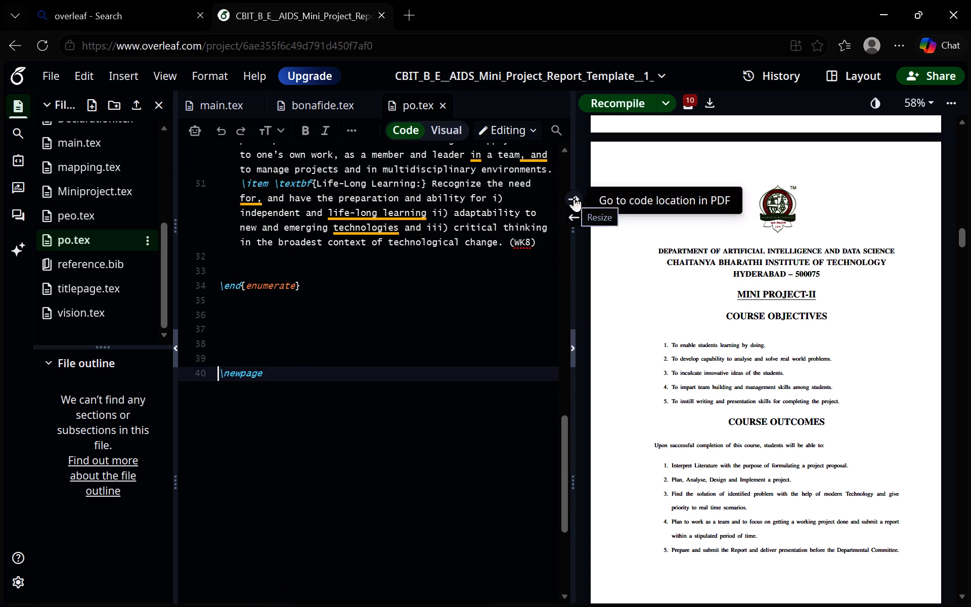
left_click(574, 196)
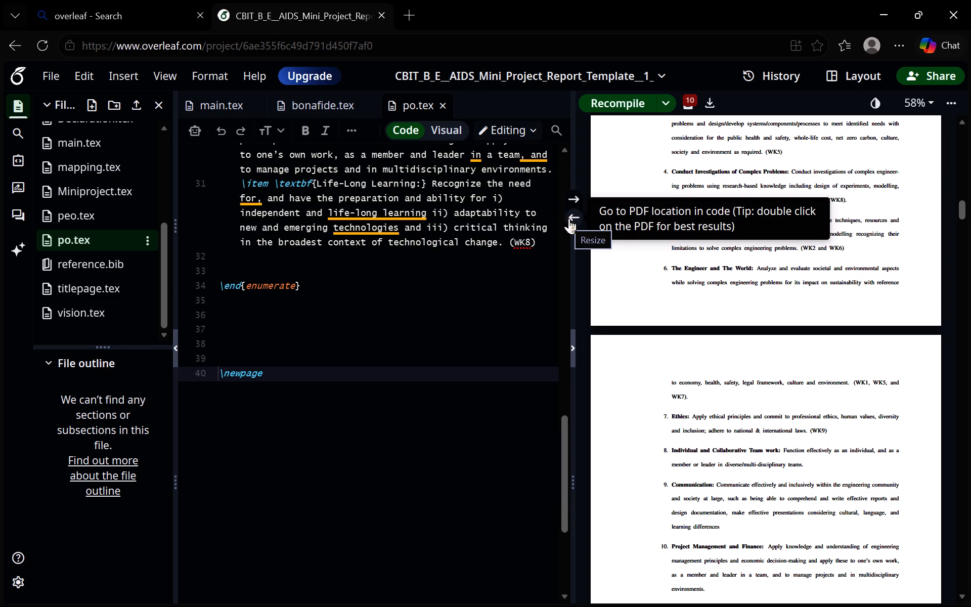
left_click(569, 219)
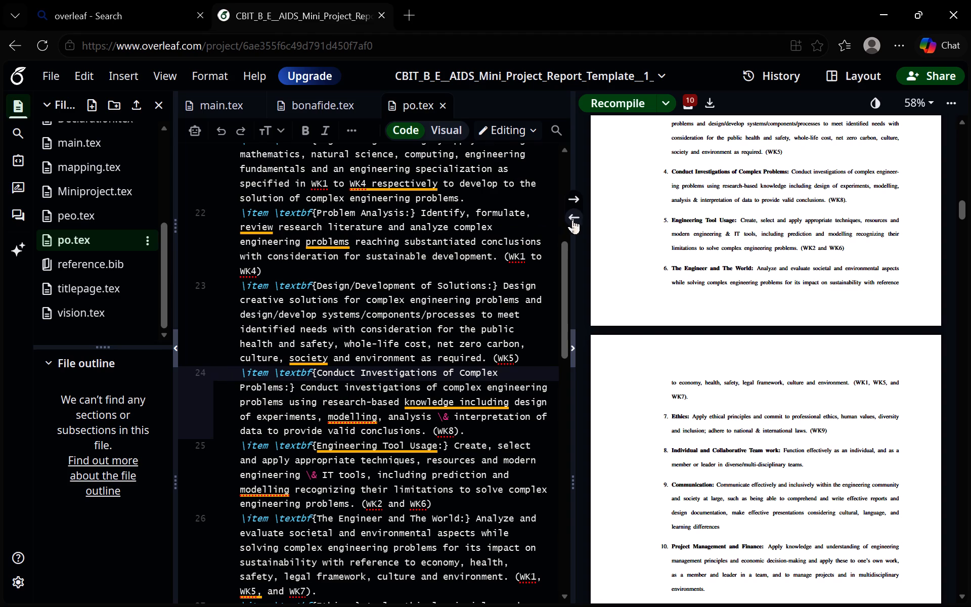
Locate the source of the underlined heading on the course objectives page and change it to MINI PROJECT-I in Miniproject.tex.
scroll(665, 287, "down", 3)
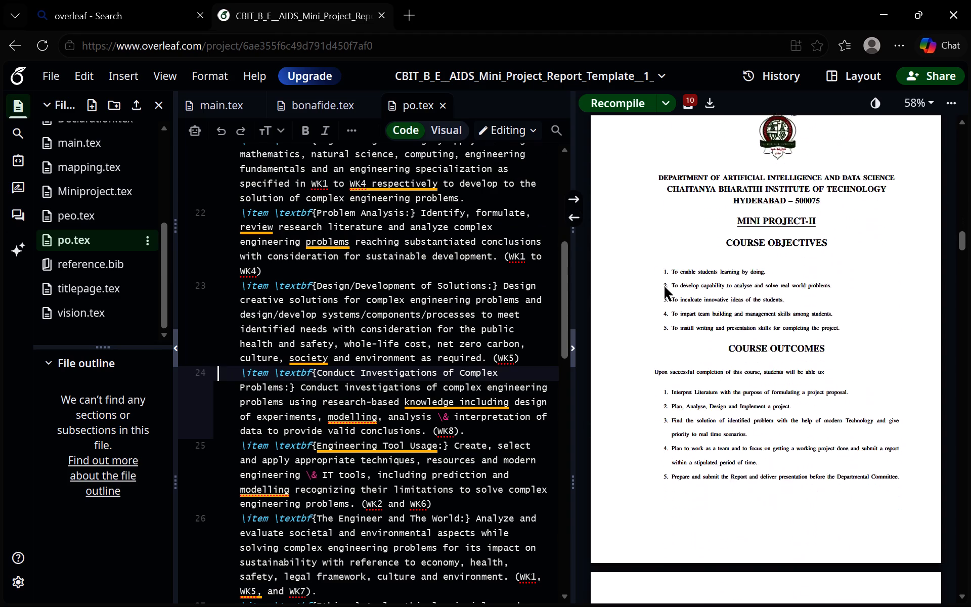
scroll(665, 287, "down", 2)
scroll(676, 311, "up", 2)
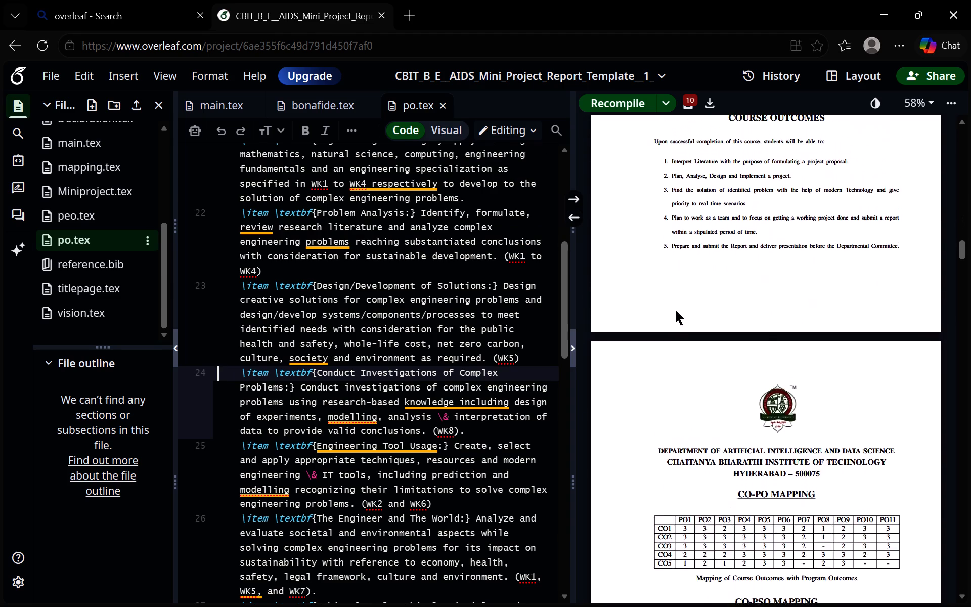
scroll(676, 311, "up", 2)
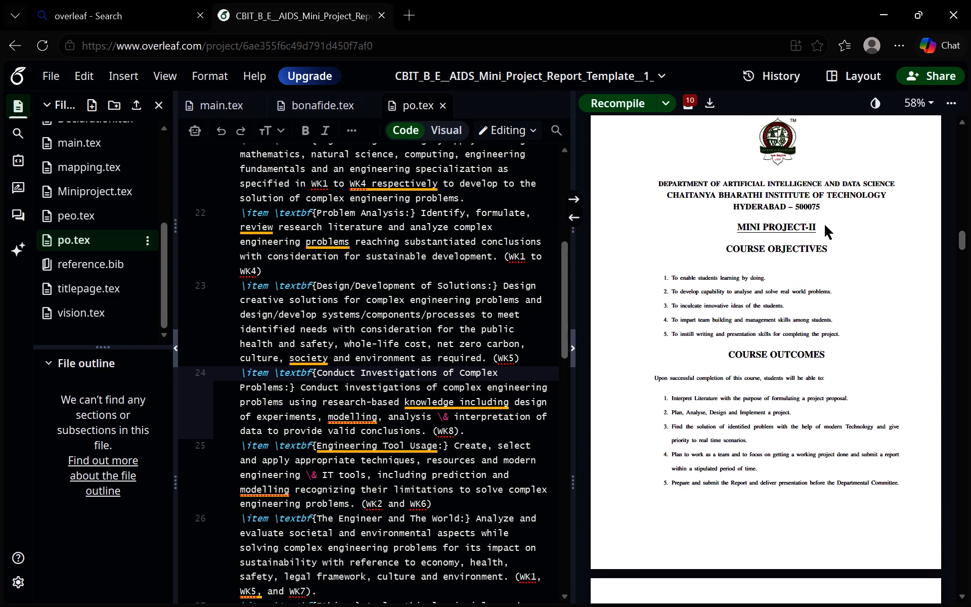
double_click(803, 226)
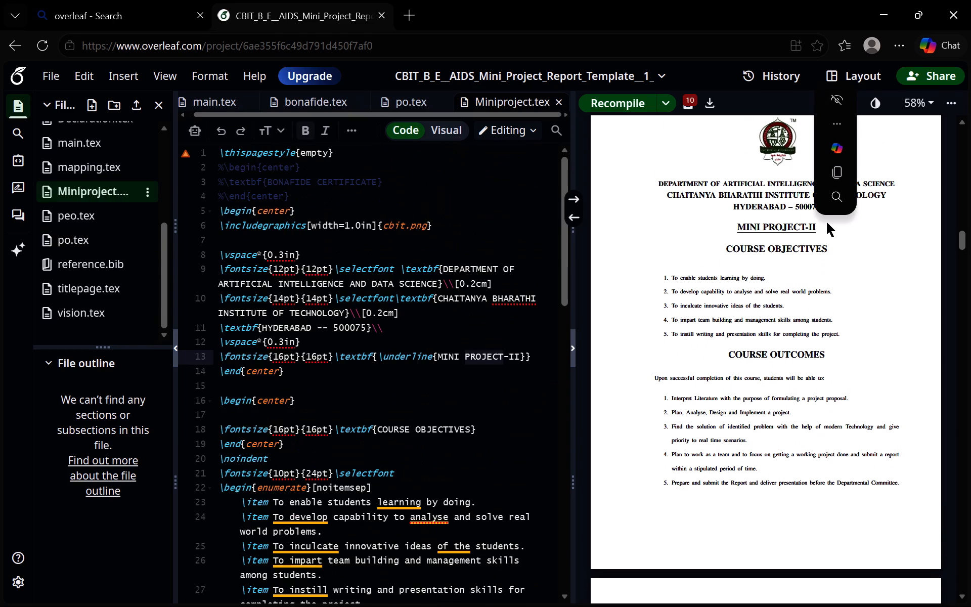
left_click(521, 356)
key("BackSpace")
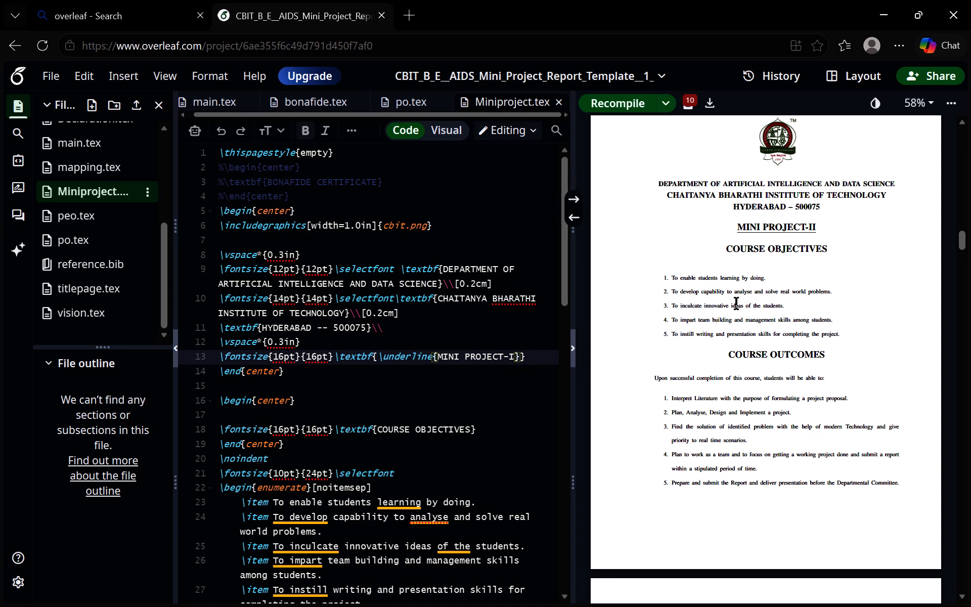
Look through the PDF preview from the course outcomes past the CO-PO mapping, declaration and bonafide certificates to the Abstract page.
scroll(786, 298, "down", 2)
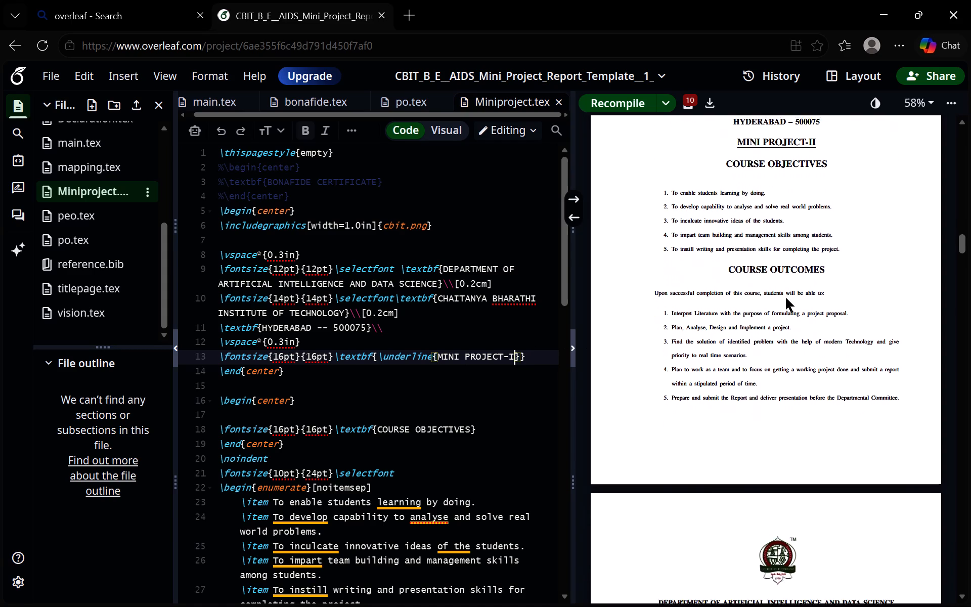
scroll(786, 298, "down", 4)
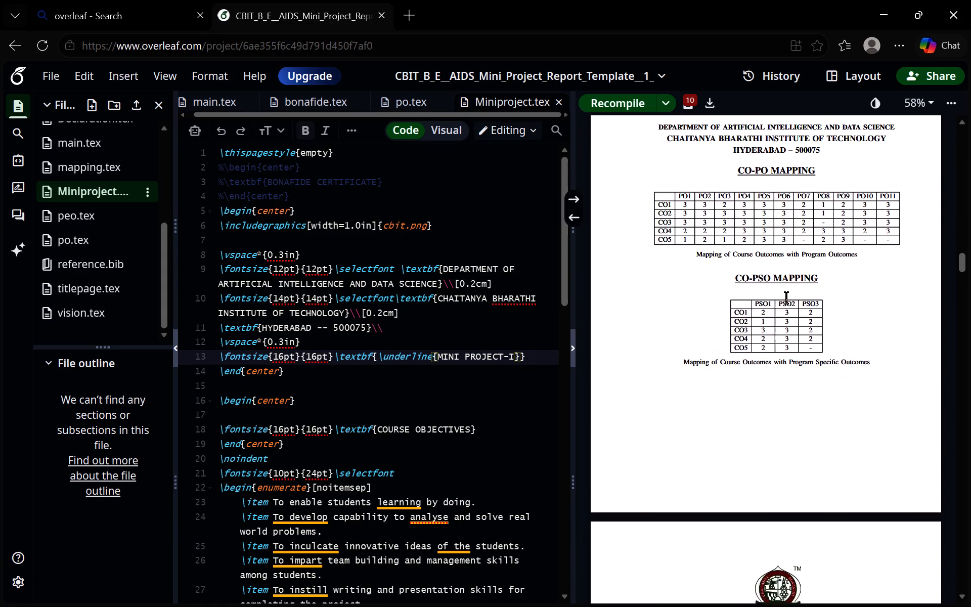
scroll(786, 298, "down", 4)
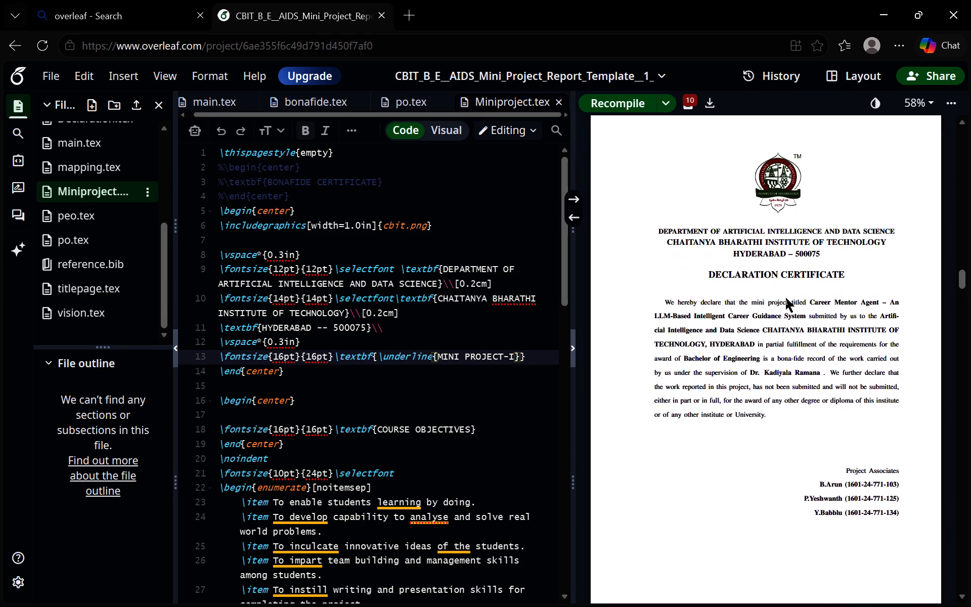
scroll(786, 298, "down", 3)
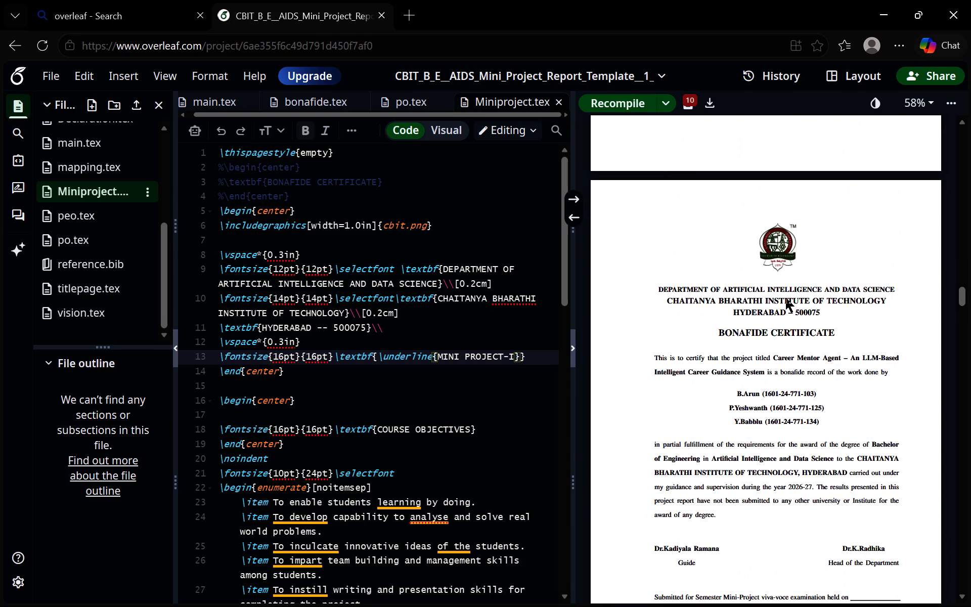
scroll(786, 298, "down", 1)
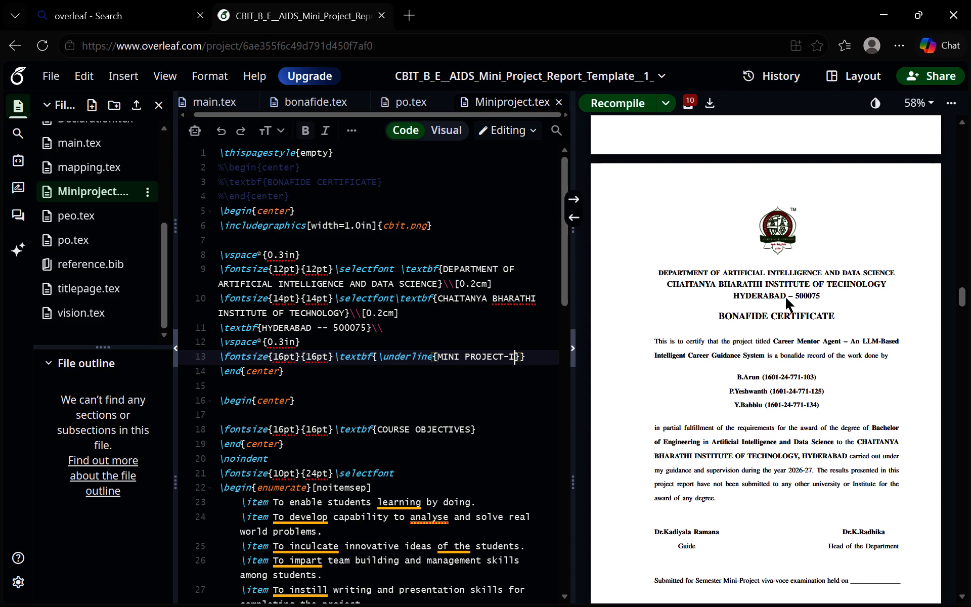
scroll(786, 298, "down", 1)
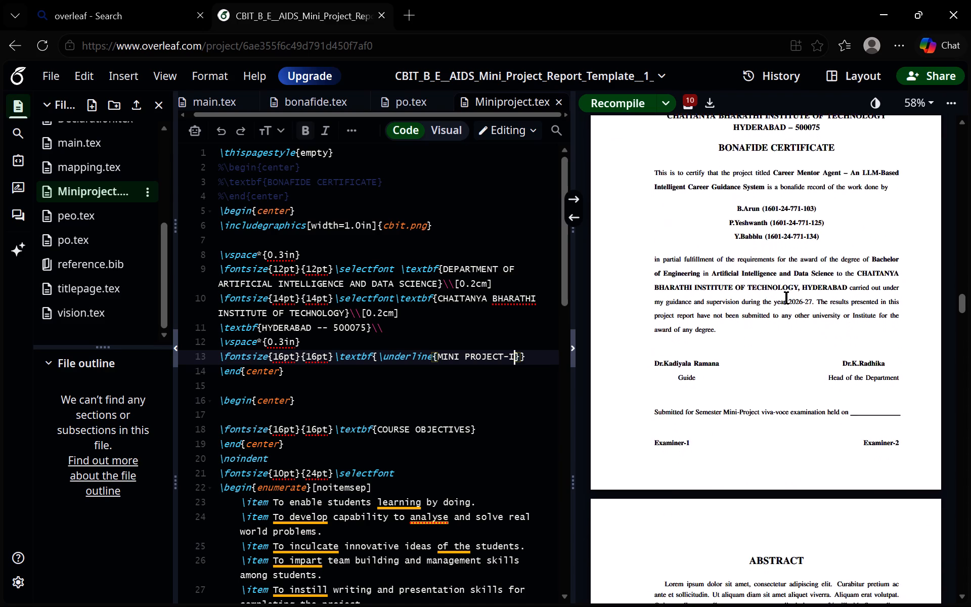
scroll(786, 298, "down", 2)
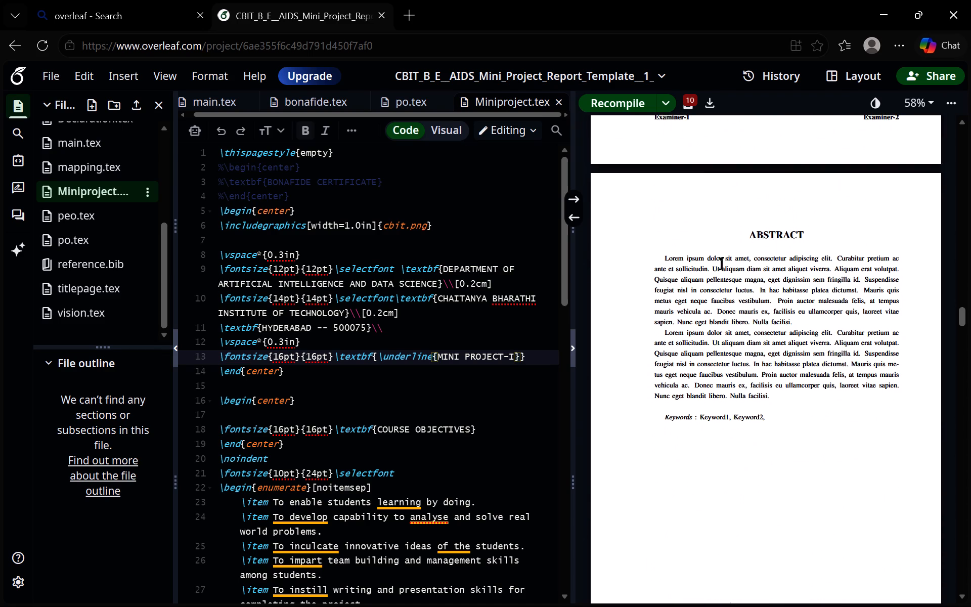
Jump from the first placeholder paragraph on the Abstract page to its source in abstract.tex.
triple_click(665, 257)
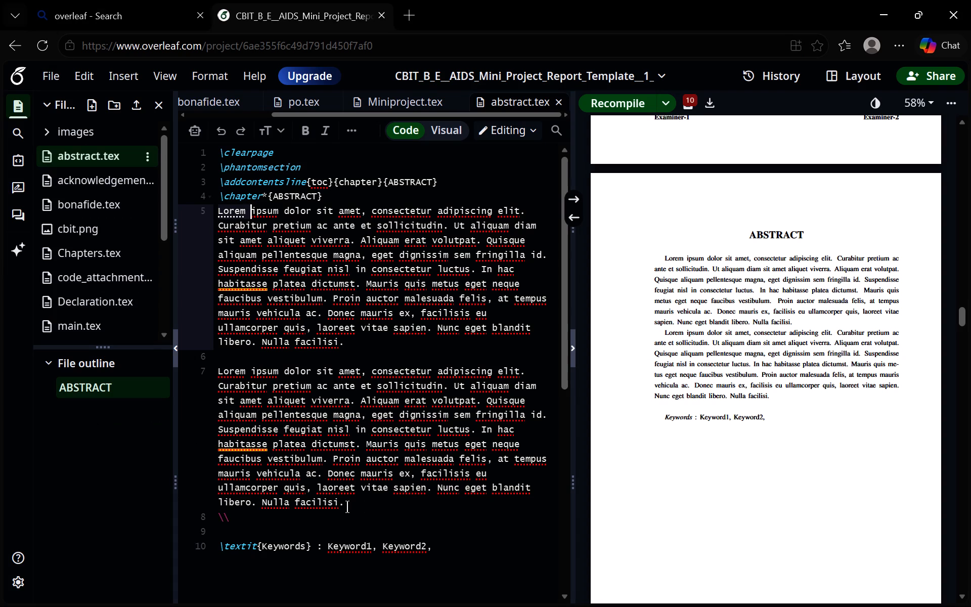
left_click_drag(346, 506, 279, 350)
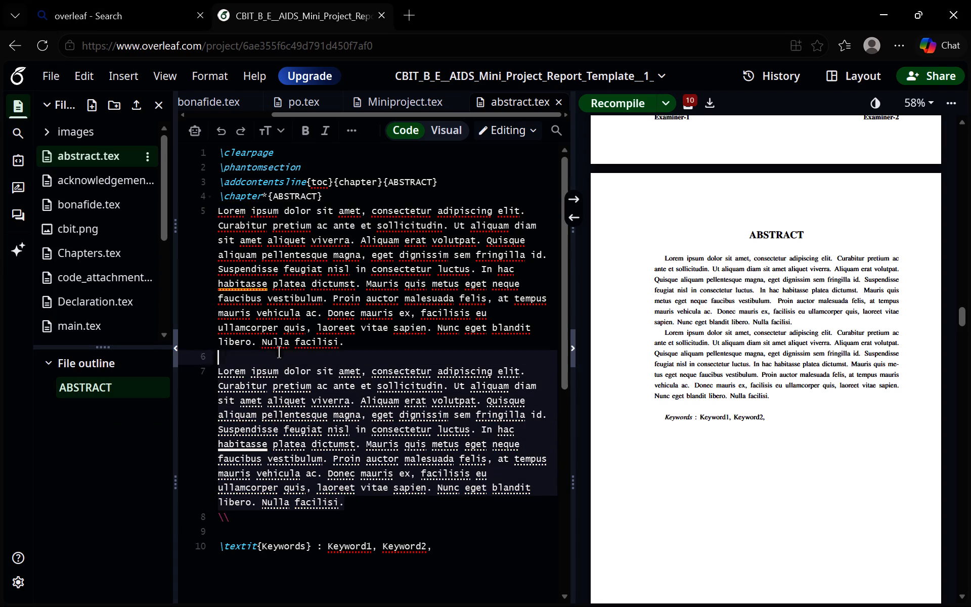
left_click_drag(279, 350, 219, 204)
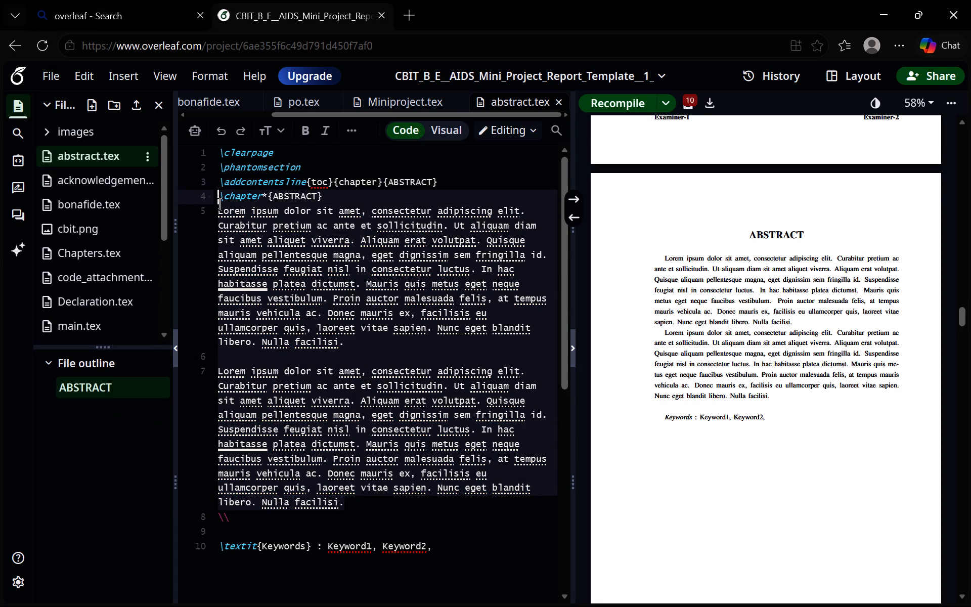
left_click_drag(219, 204, 219, 205)
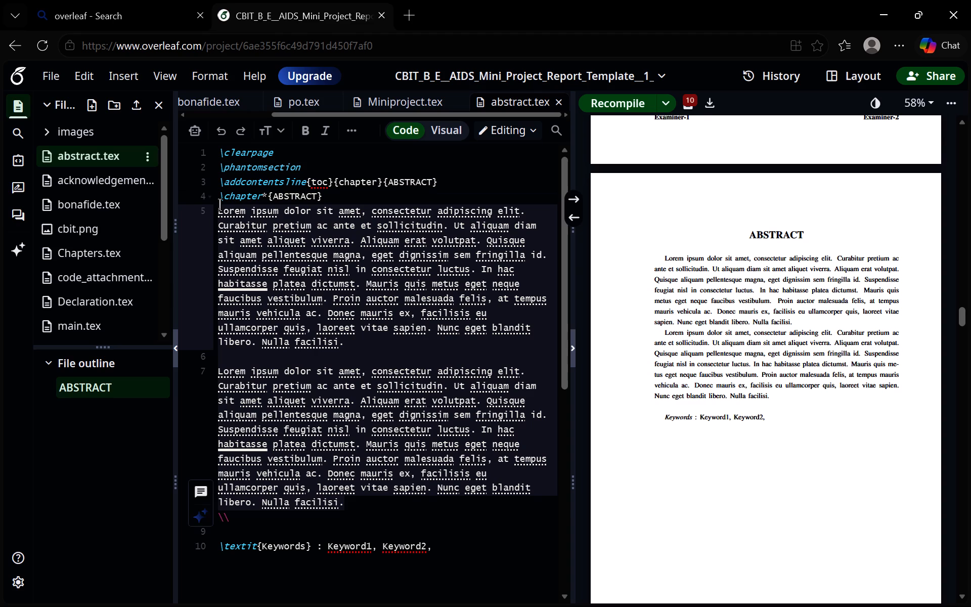
key("BackSpace")
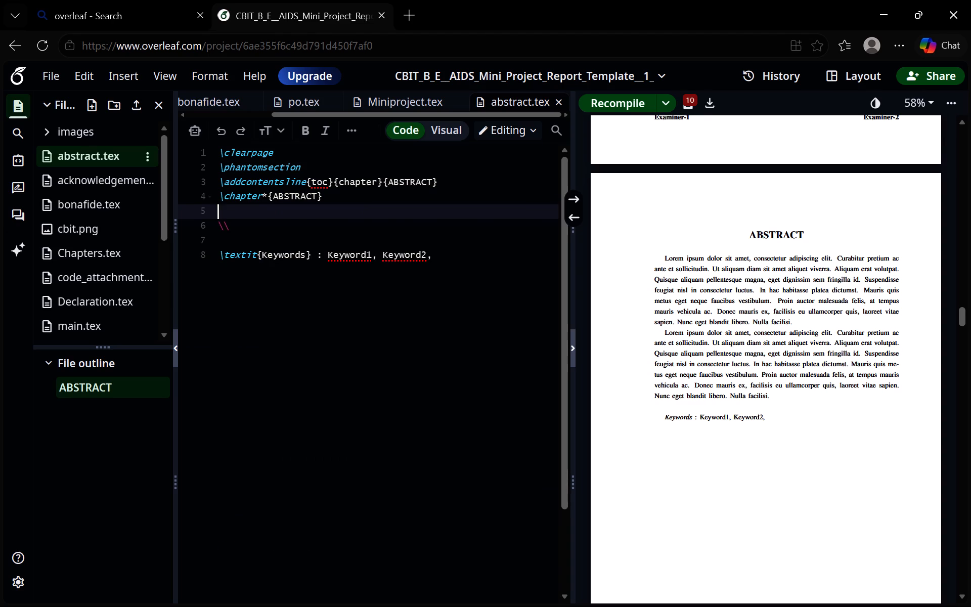
key("ctrl+v")
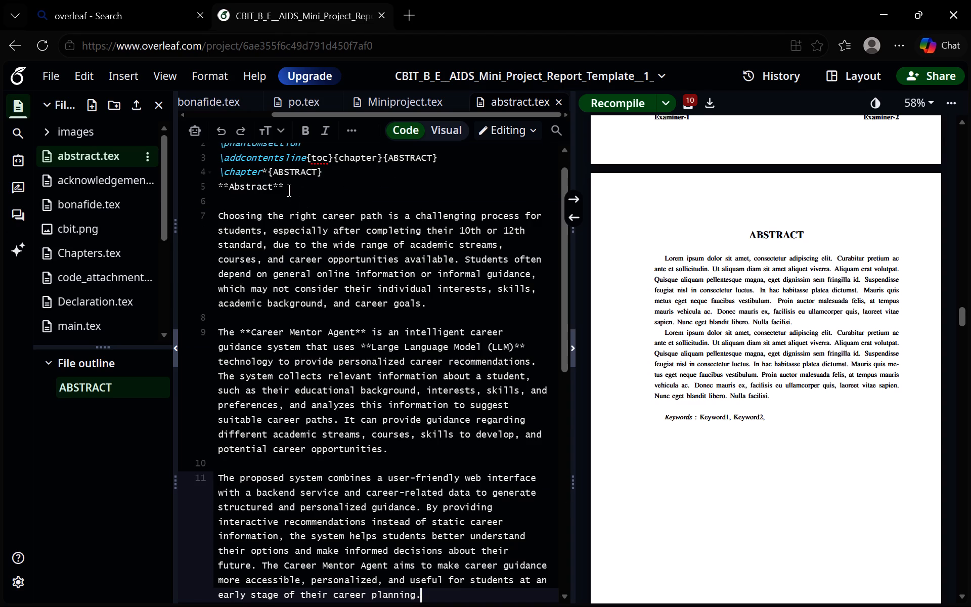
Delete the redundant "**Abstract**" line, including its line break, below the chapter heading in abstract.tex.
left_click(289, 191)
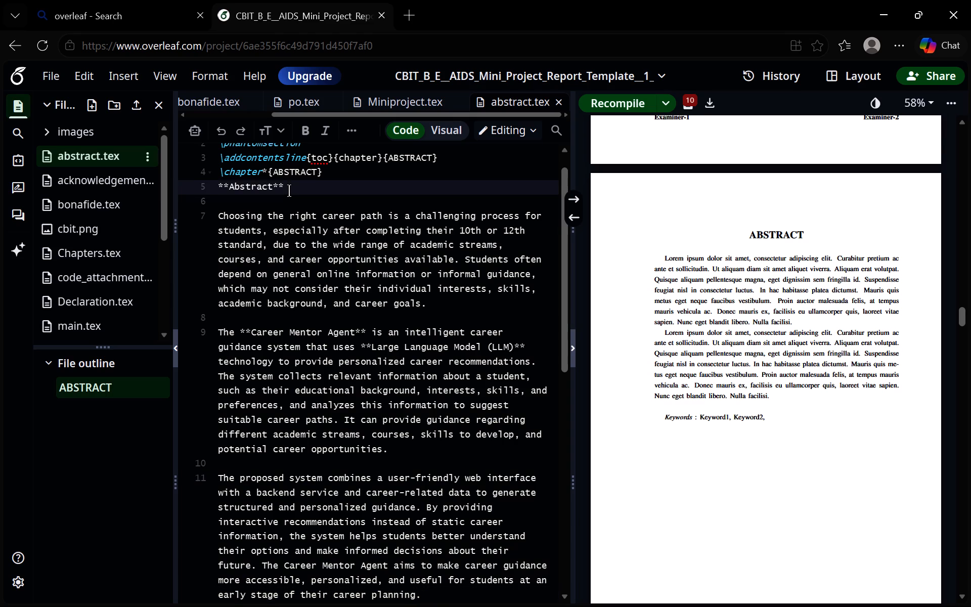
key("BackSpace")
key("BackSpace")
key("BackSpace")
key("BackSpace")
key("BackSpace")
key("BackSpace")
key("BackSpace")
key("BackSpace")
key("BackSpace")
key("BackSpace")
key("BackSpace")
key("BackSpace")
key("BackSpace")
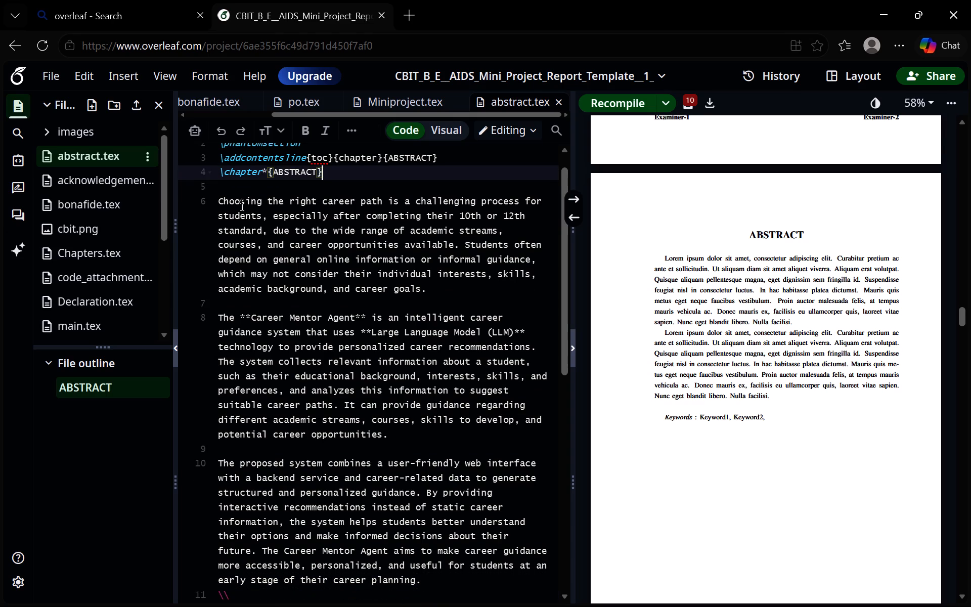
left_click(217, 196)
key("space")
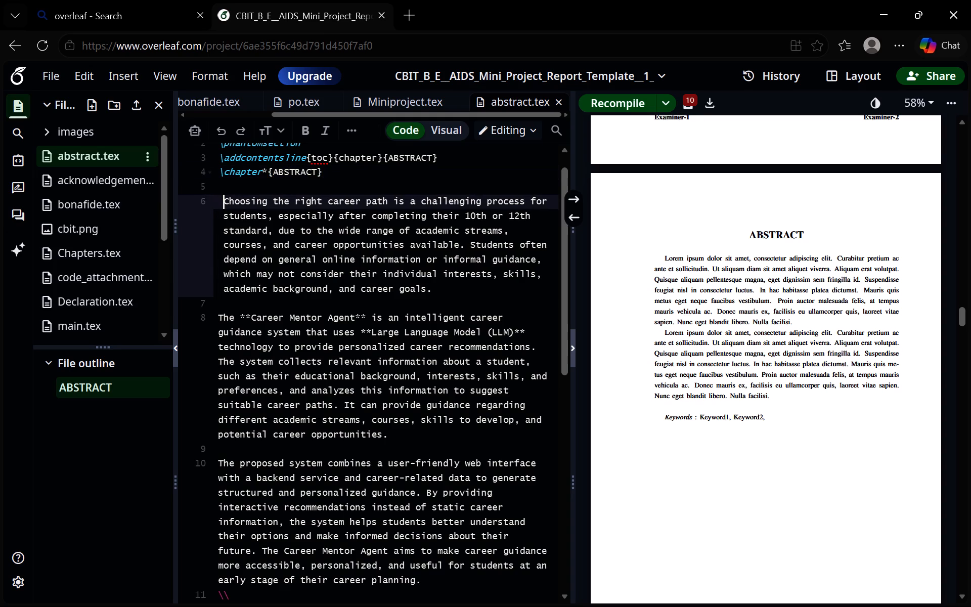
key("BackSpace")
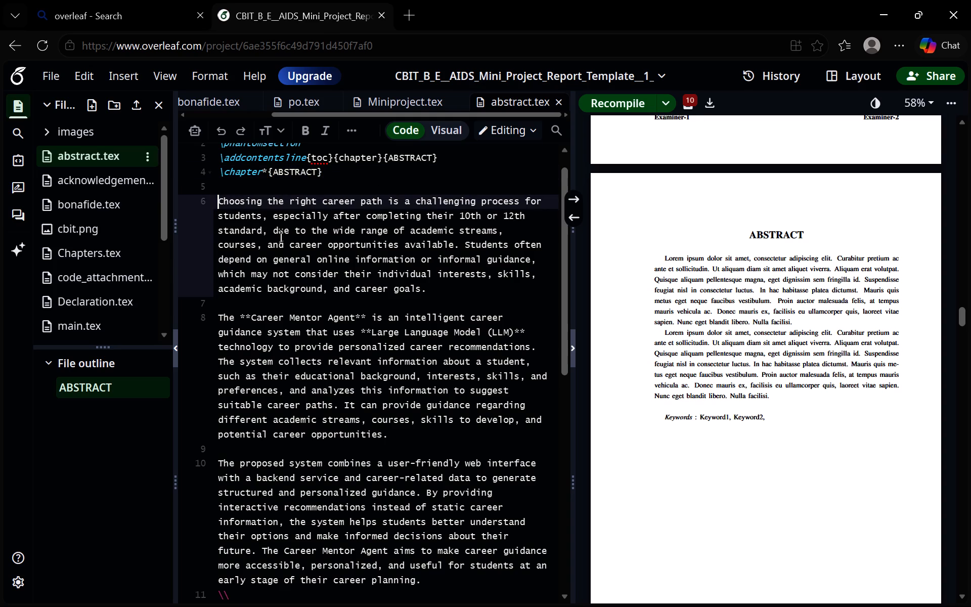
Check the pasted abstract down to the Keywords line and recompile the report.
scroll(317, 266, "down", 1)
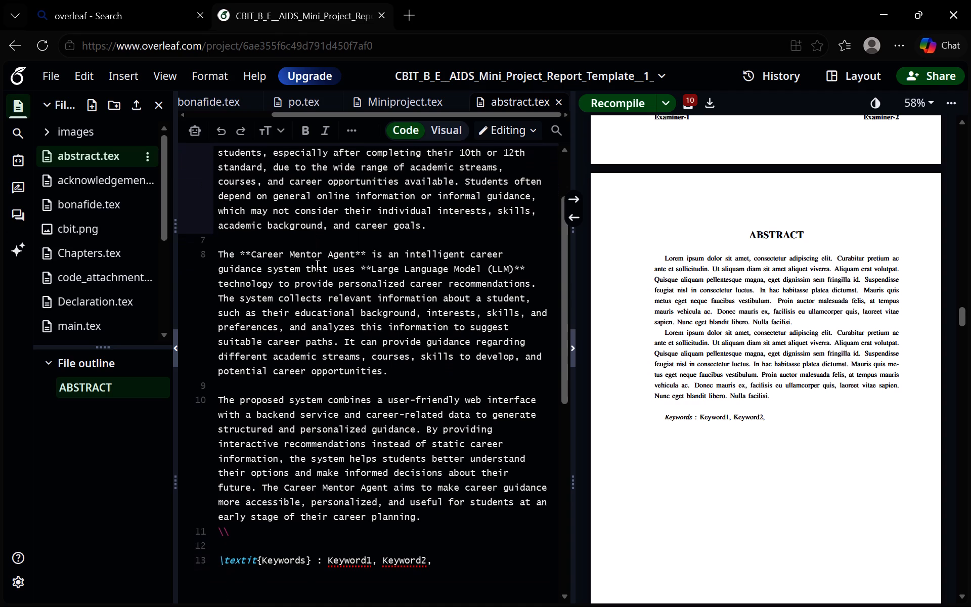
scroll(317, 266, "up", 1)
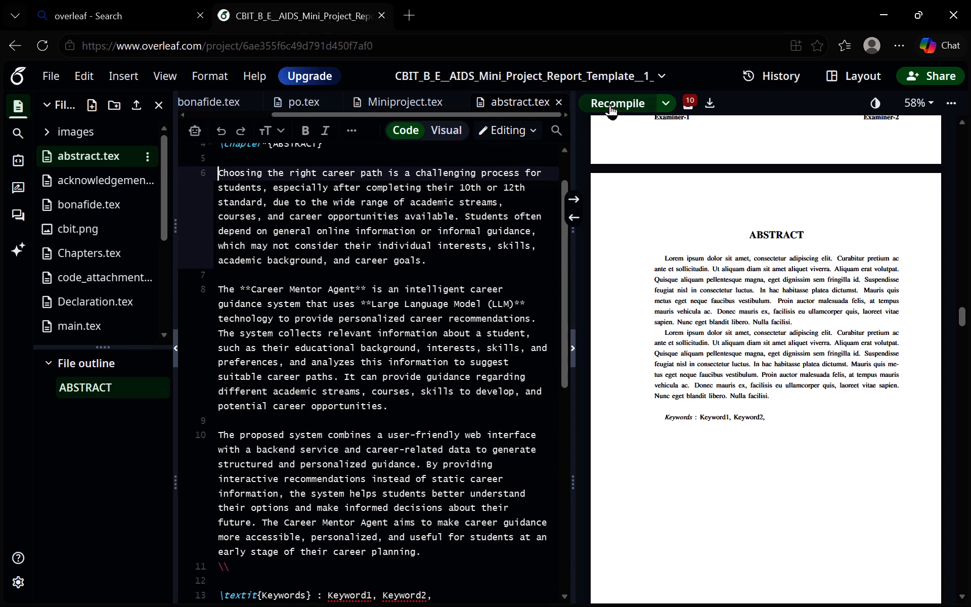
left_click(610, 100)
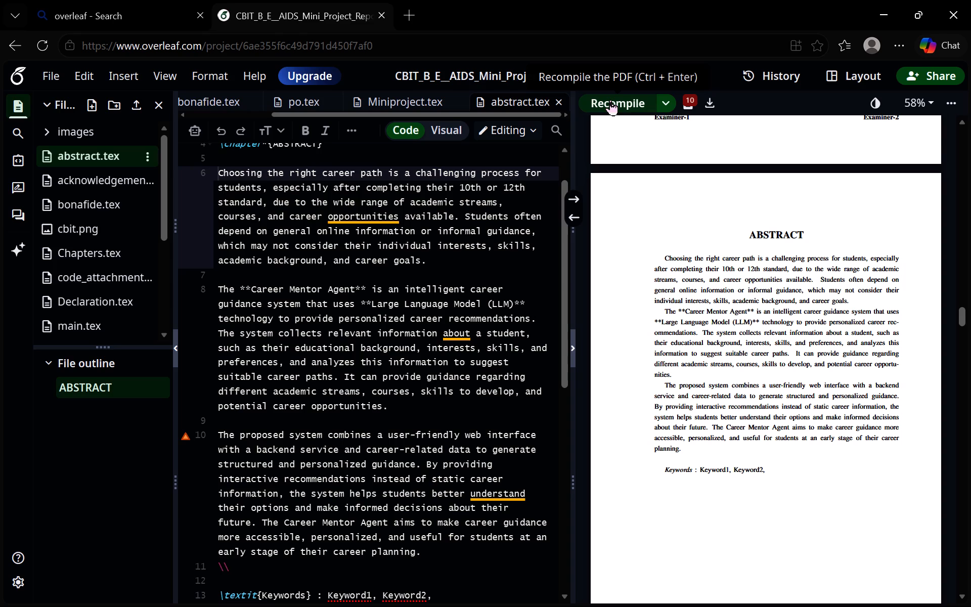
Find the Acknowledgements page in the compiled report and open its LaTeX source at the opening paragraph.
scroll(777, 335, "down", 1)
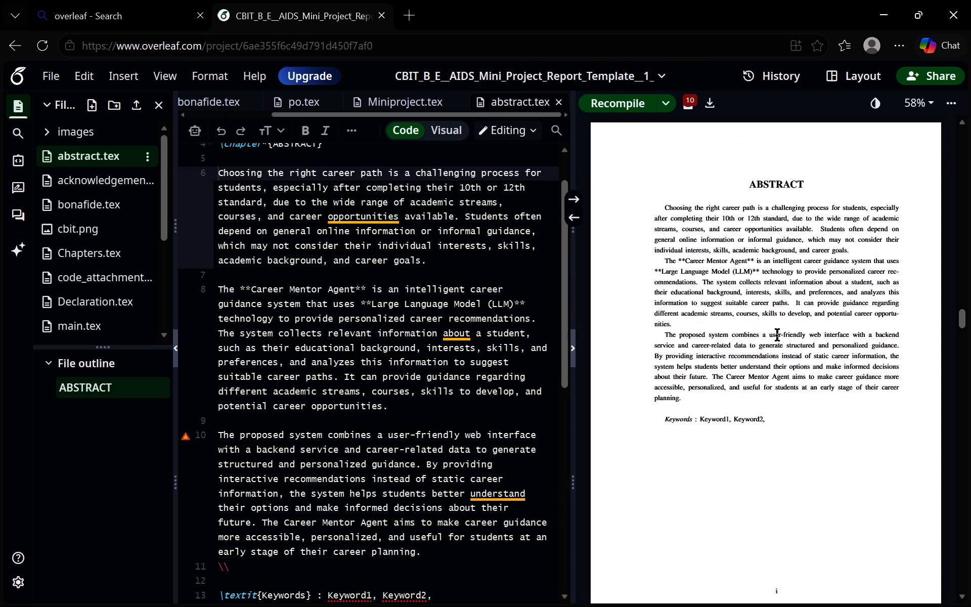
scroll(777, 335, "down", 5)
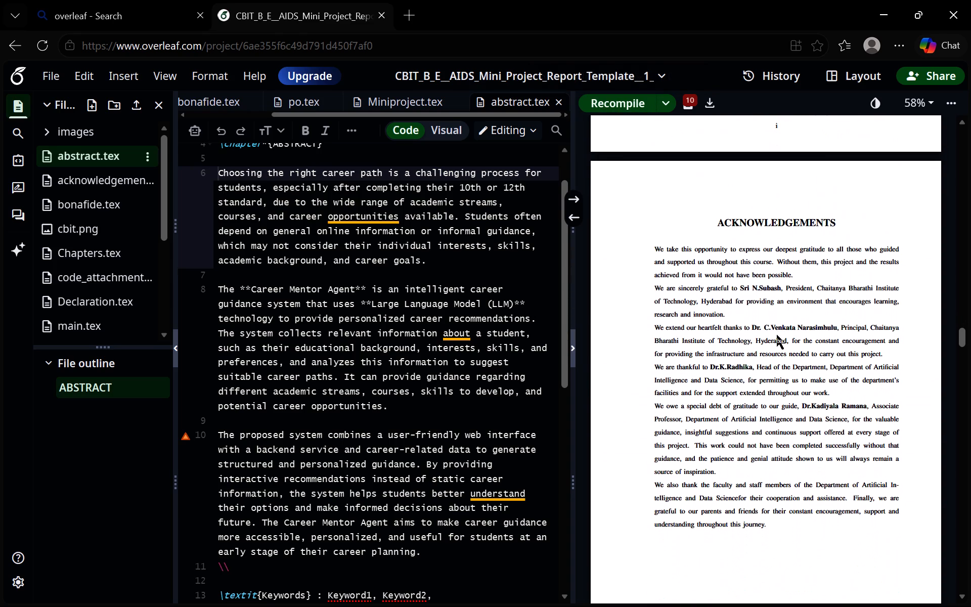
scroll(777, 335, "down", 2)
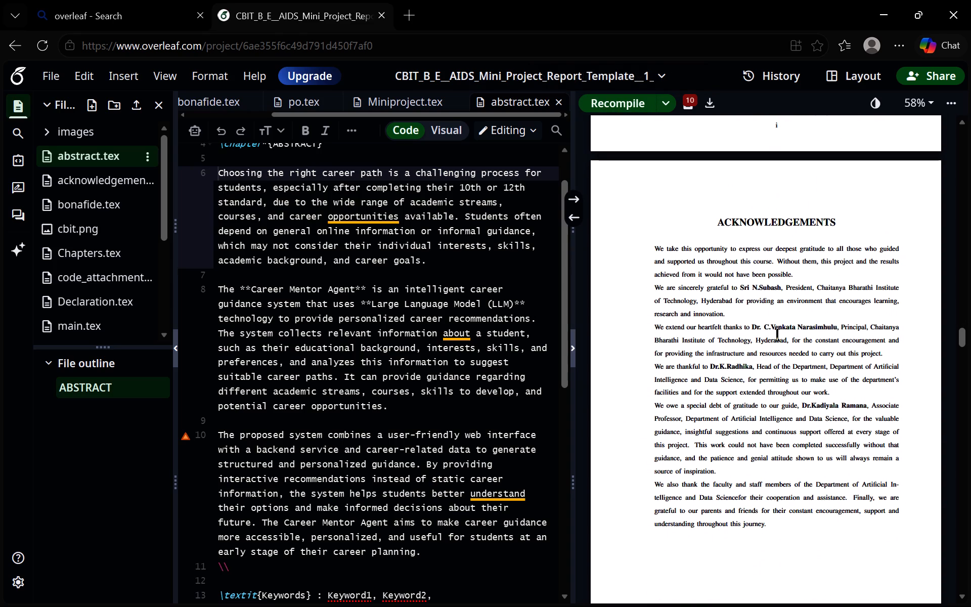
double_click(657, 244)
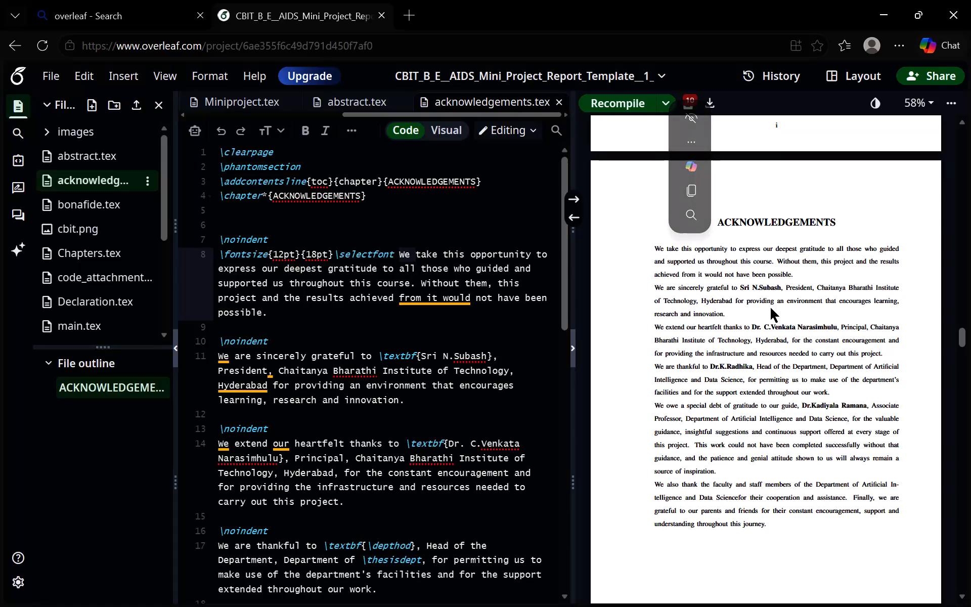
Try to jump to the source of the Table of Contents from its Title heading and its ABSTRACT entry in the PDF preview.
scroll(771, 308, "down", 3)
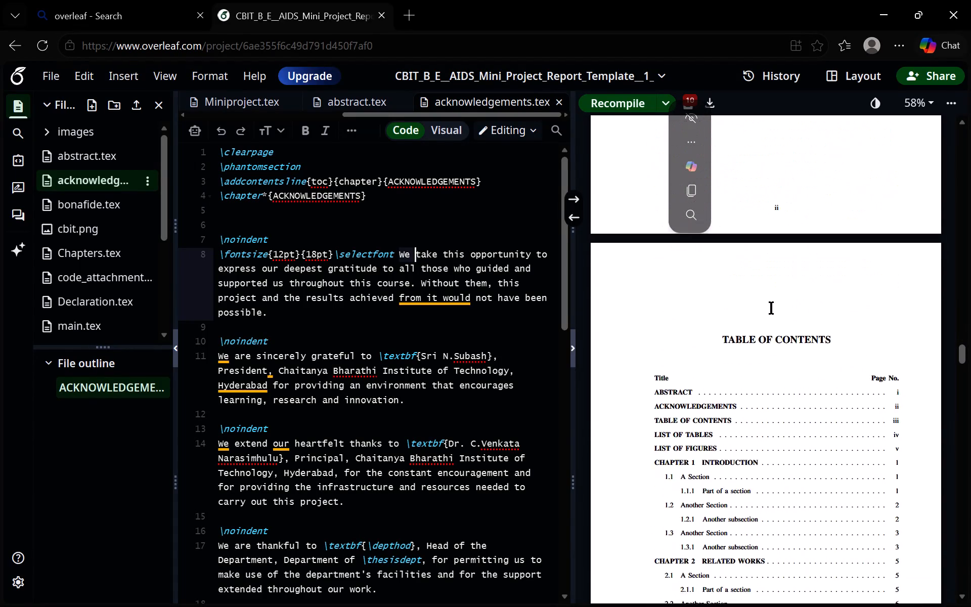
scroll(771, 308, "down", 4)
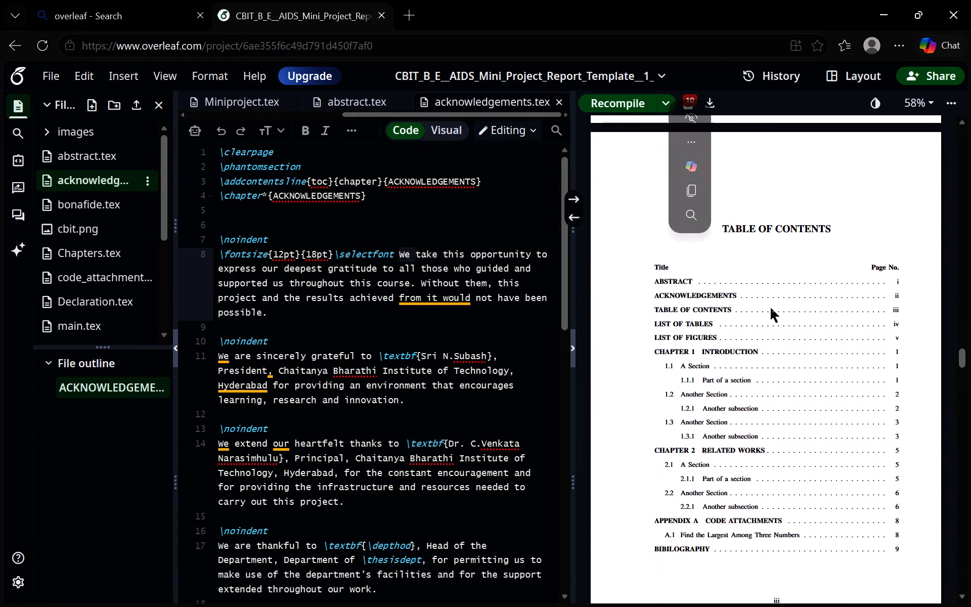
scroll(771, 308, "down", 2)
double_click(668, 263)
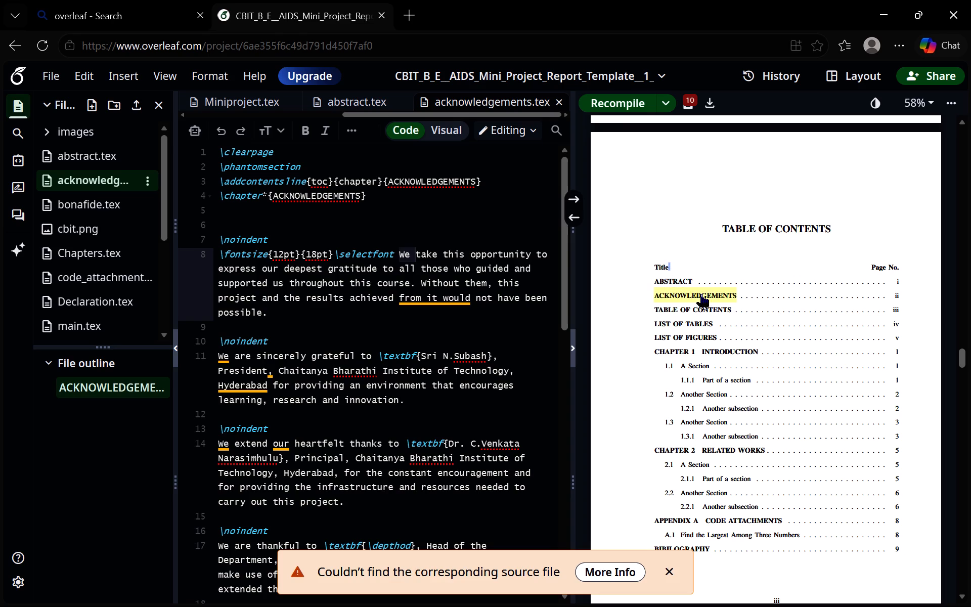
left_click(717, 277)
scroll(717, 277, "down", 1)
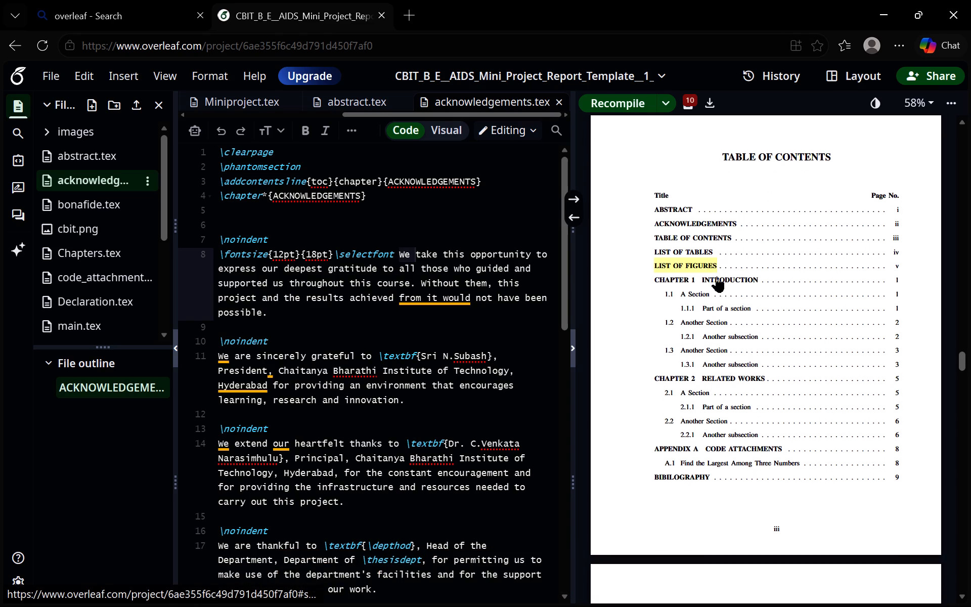
double_click(682, 206)
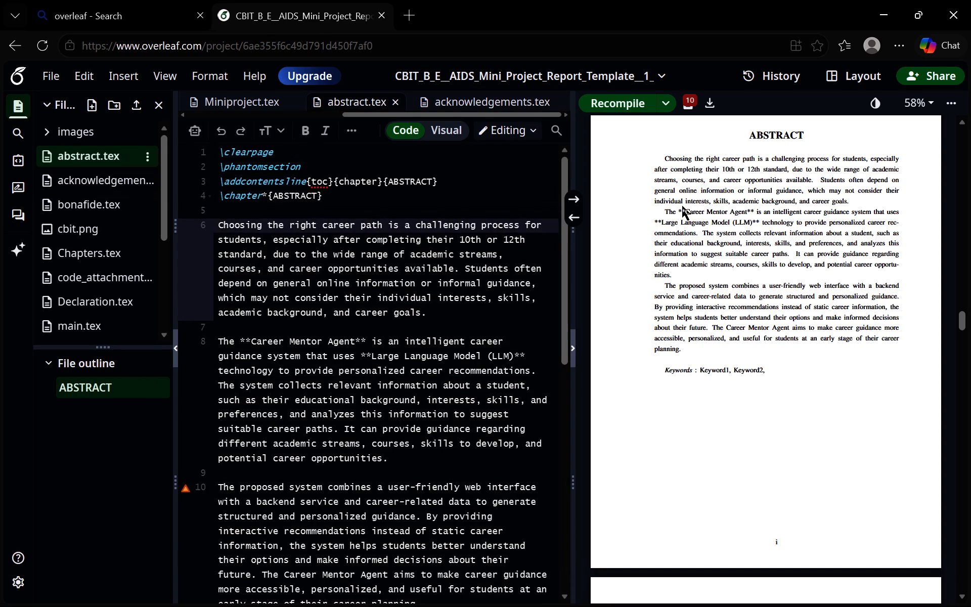
Read through the Acknowledgements page in the PDF preview, following on from the Abstract page.
scroll(682, 206, "down", 5)
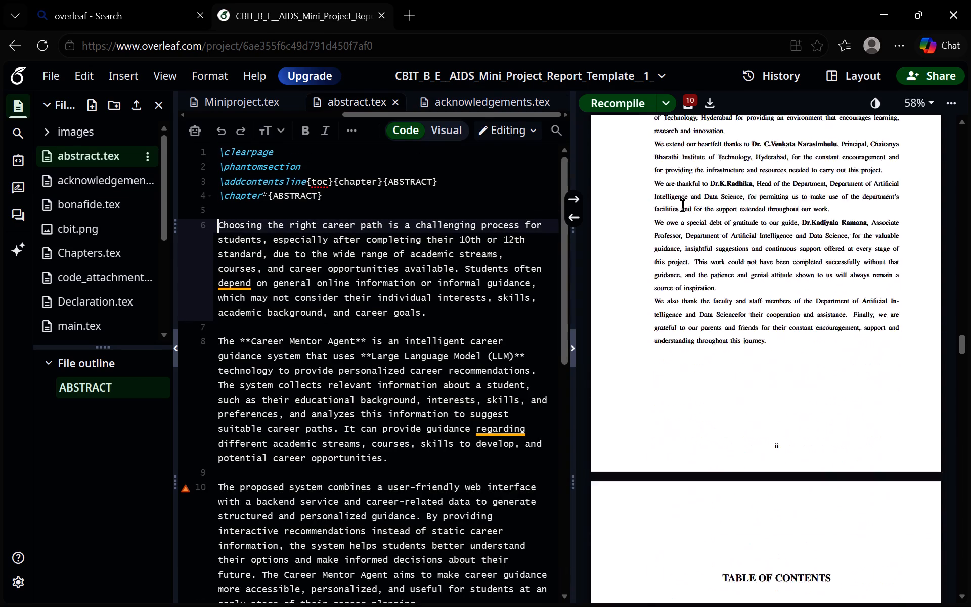
scroll(682, 206, "down", 1)
scroll(682, 206, "up", 5)
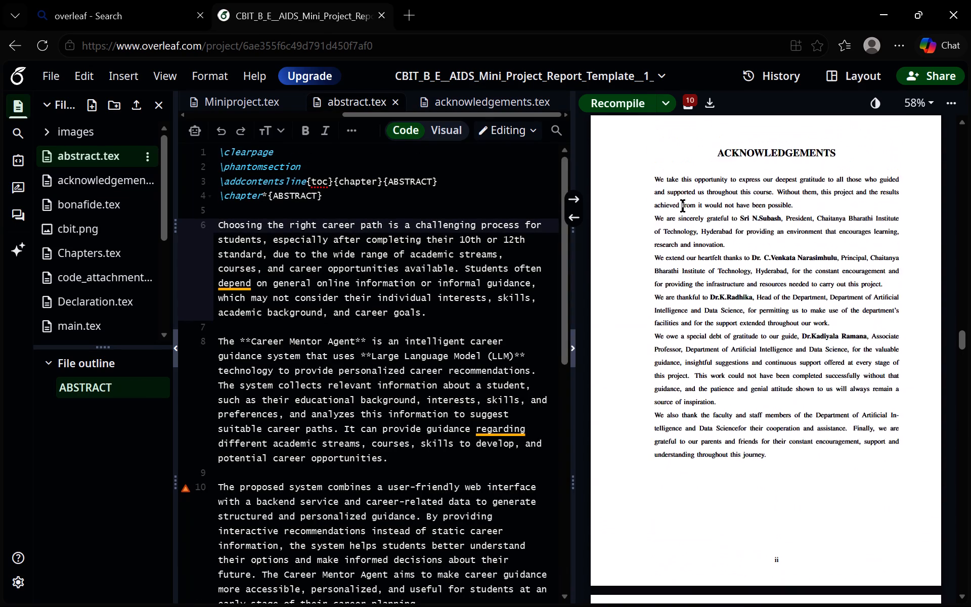
scroll(682, 206, "down", 1)
scroll(682, 206, "up", 5)
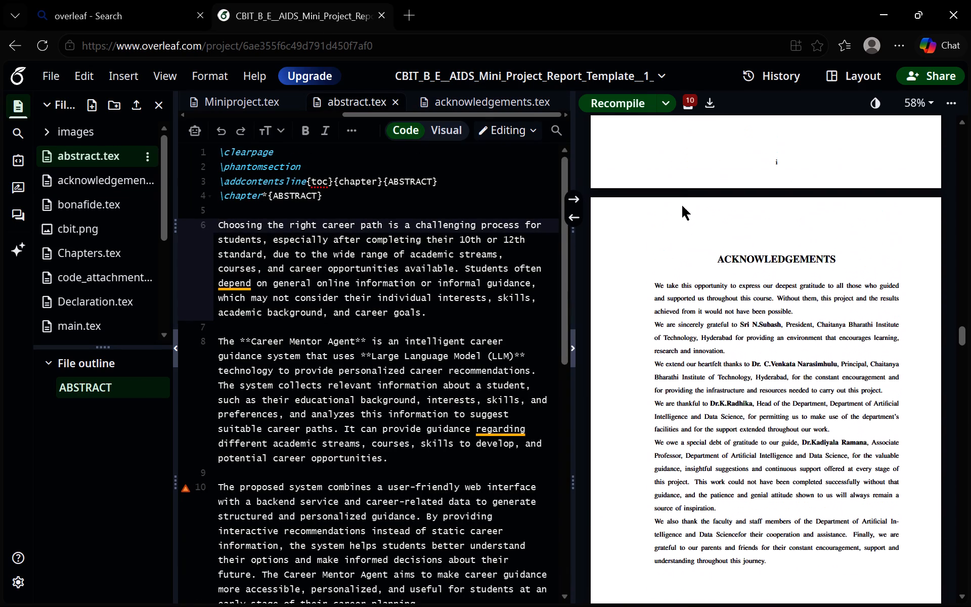
scroll(682, 206, "down", 2)
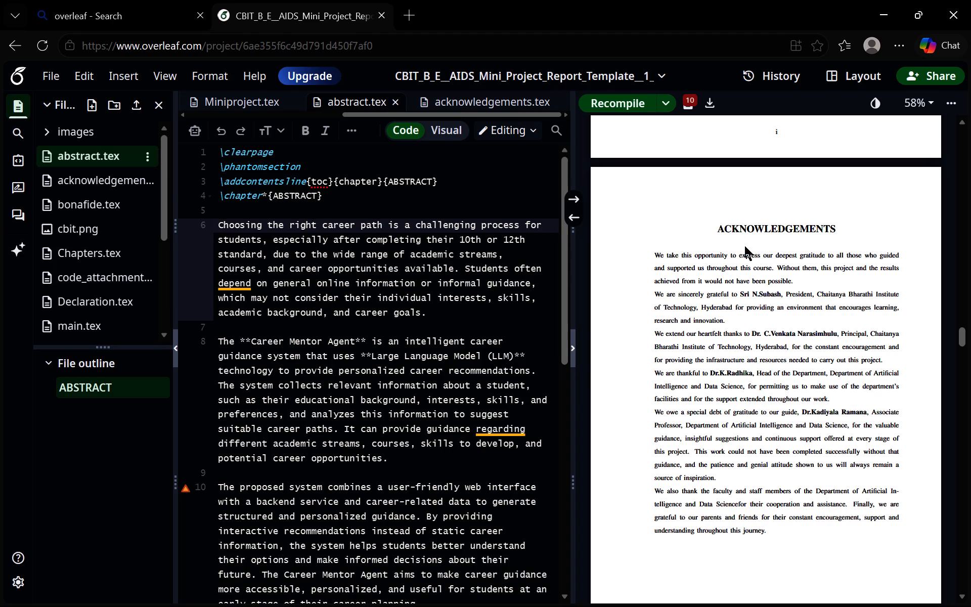
Examine the Table of Contents page in the PDF preview, including its chapter and section entries, as far as the List of Tables.
scroll(745, 246, "down", 6)
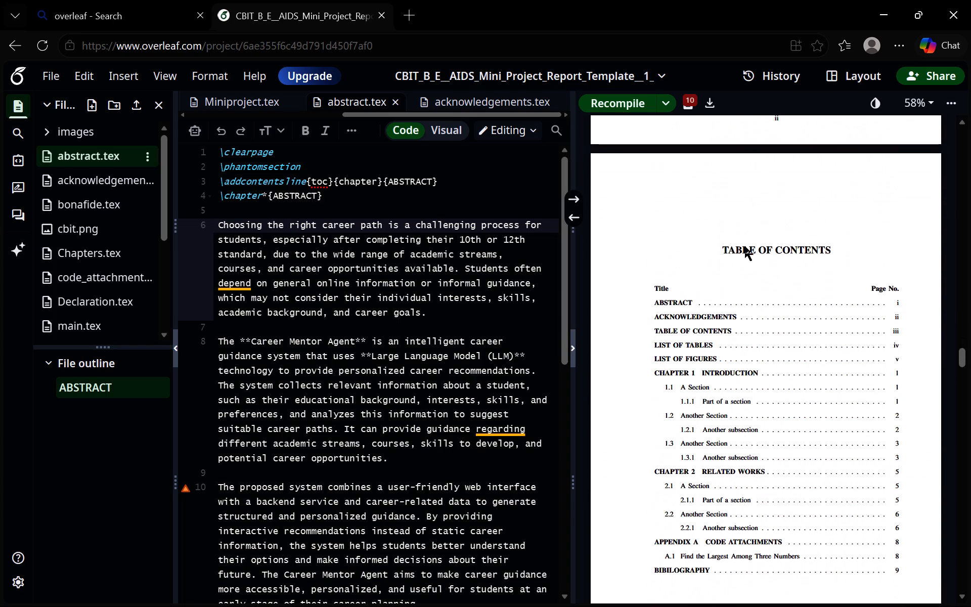
scroll(745, 246, "down", 2)
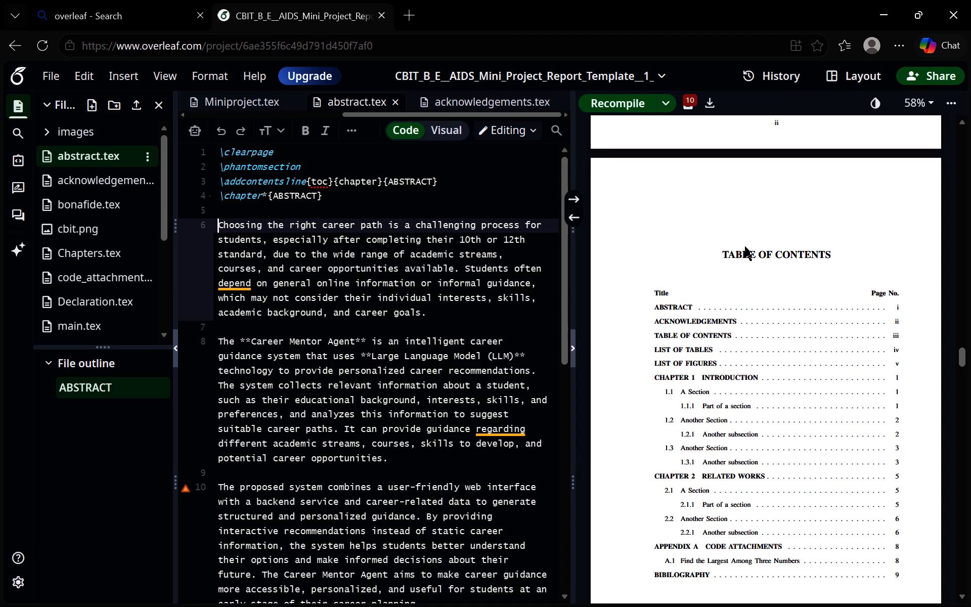
scroll(817, 268, "down", 1)
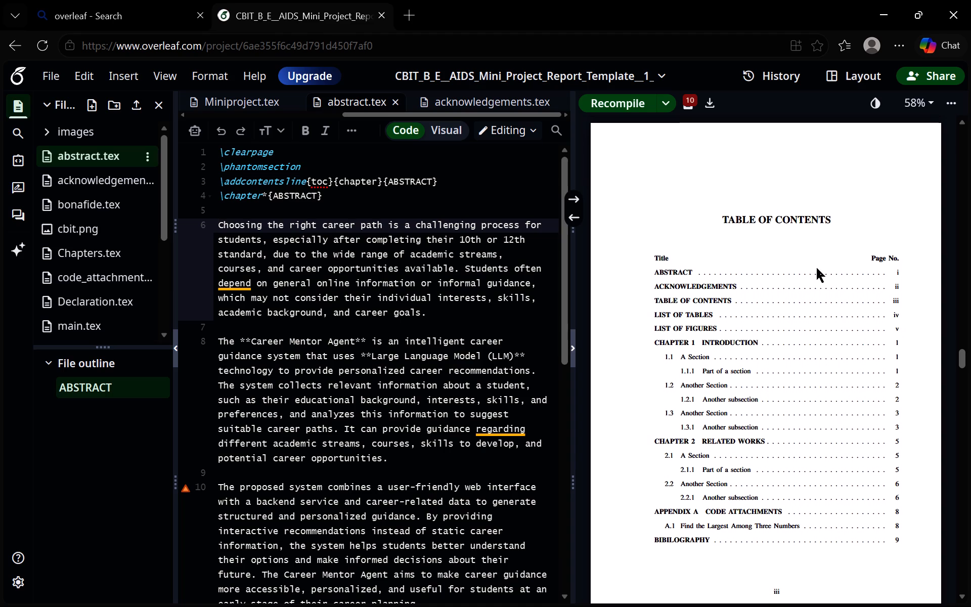
scroll(817, 268, "down", 3)
scroll(817, 268, "up", 1)
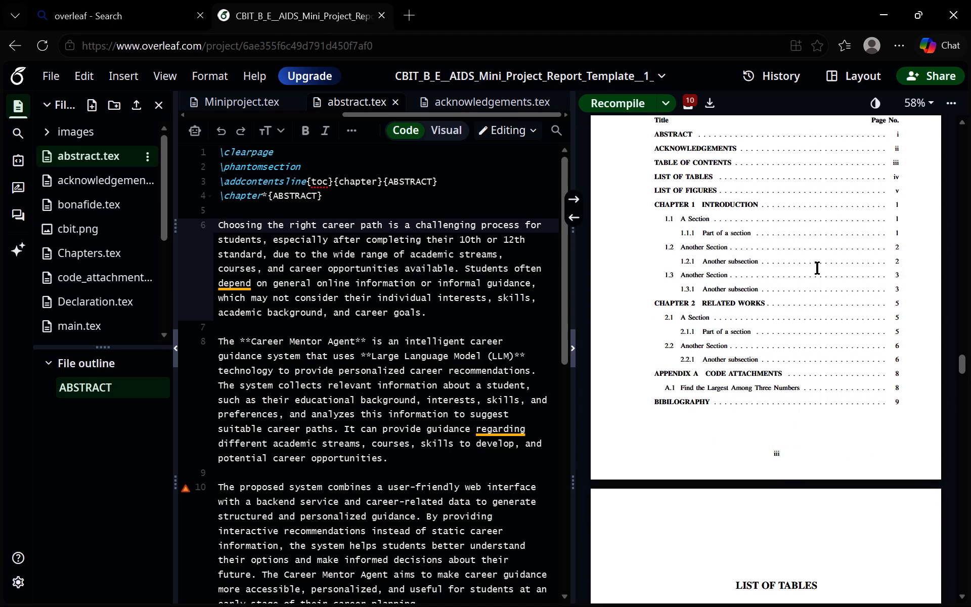
scroll(817, 268, "up", 3)
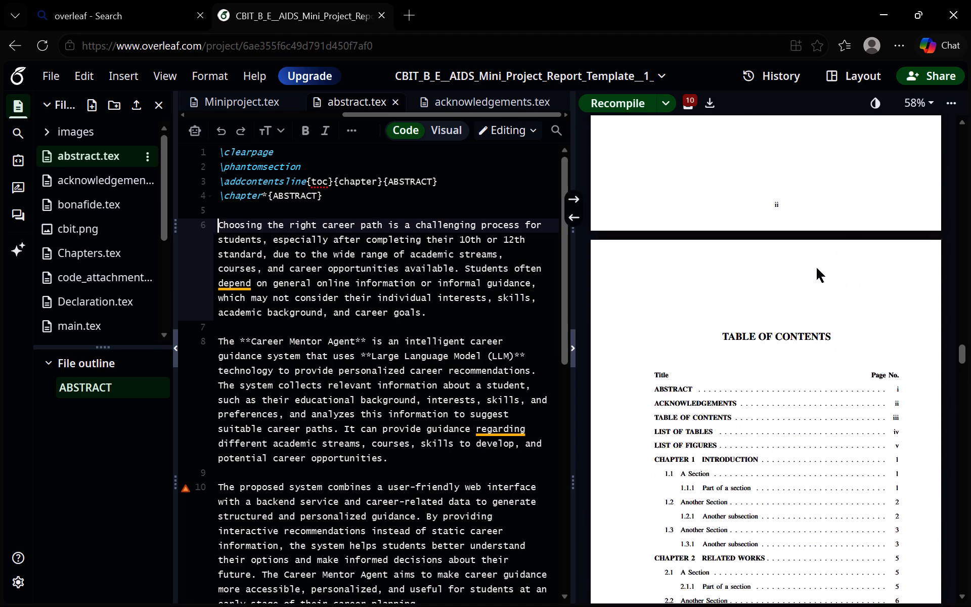
Recheck the Acknowledgements text in the PDF preview and return to the chapter and section entries in the Table of Contents.
scroll(817, 268, "up", 6)
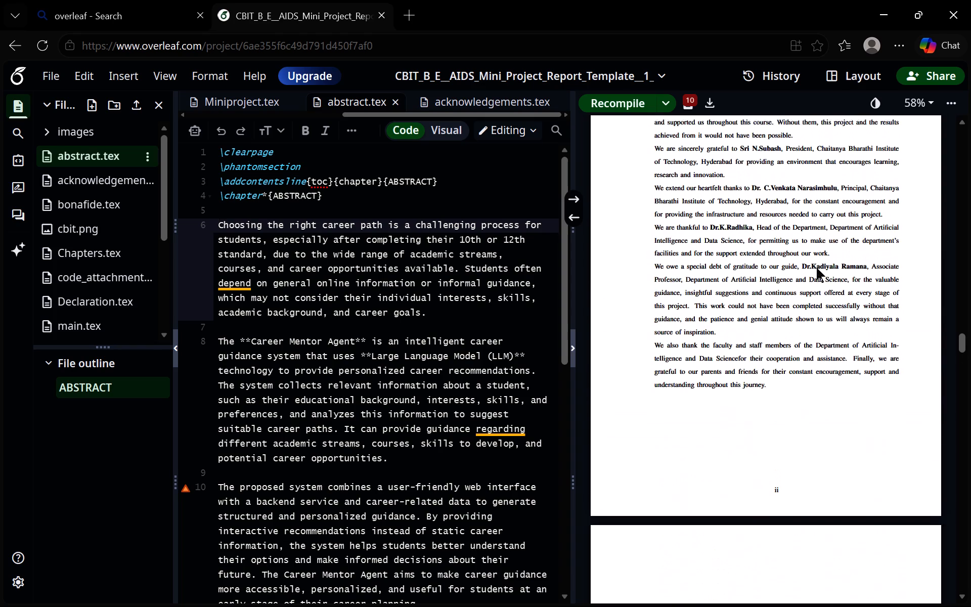
scroll(817, 268, "up", 2)
scroll(817, 268, "down", 2)
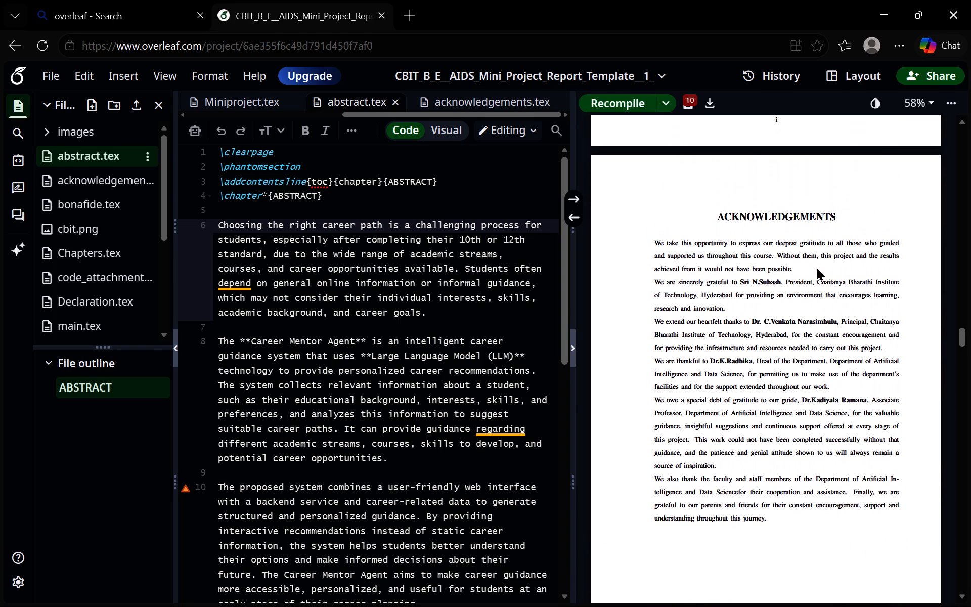
scroll(817, 268, "down", 1)
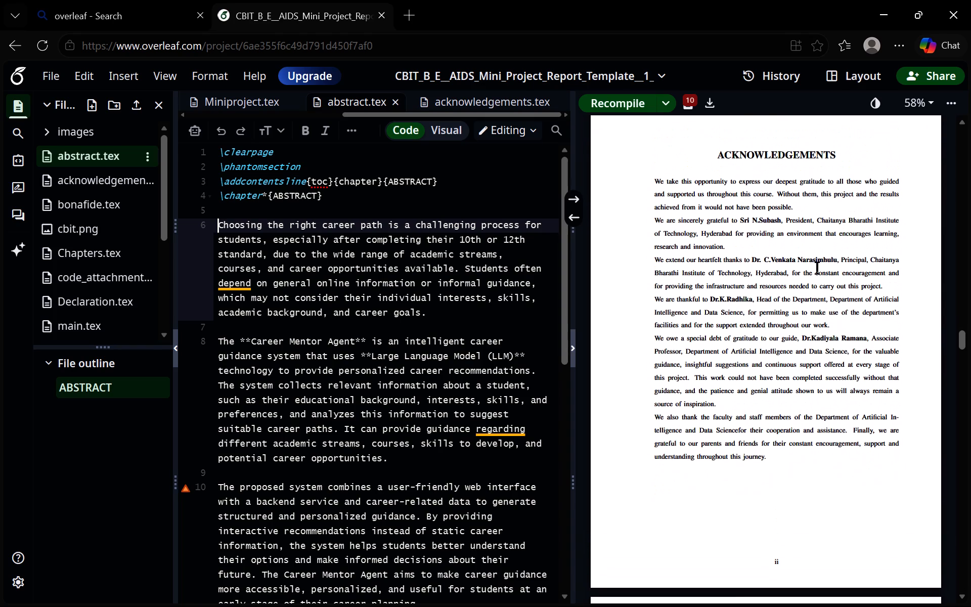
scroll(817, 268, "down", 2)
scroll(817, 268, "up", 1)
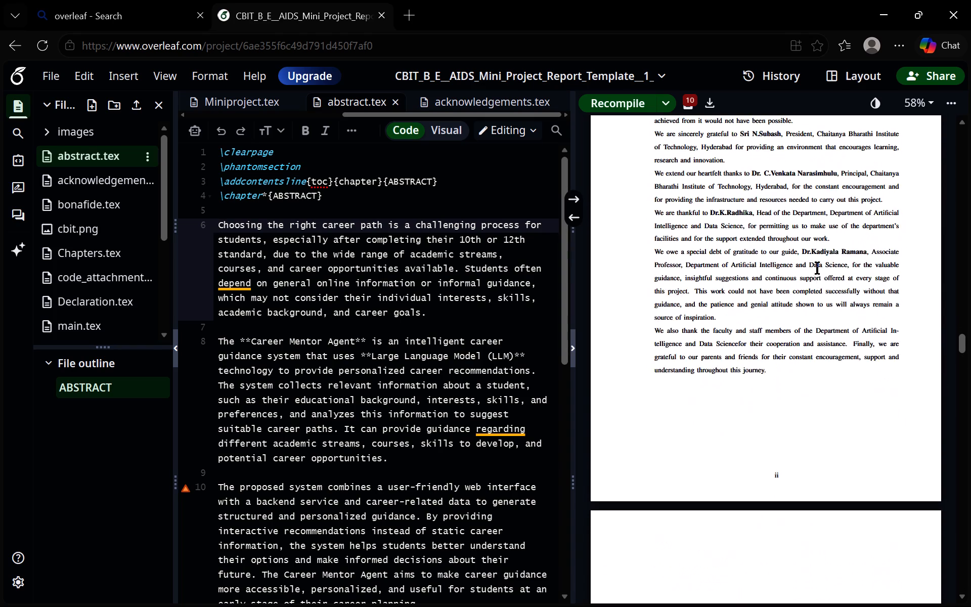
scroll(817, 268, "up", 1)
scroll(817, 268, "down", 6)
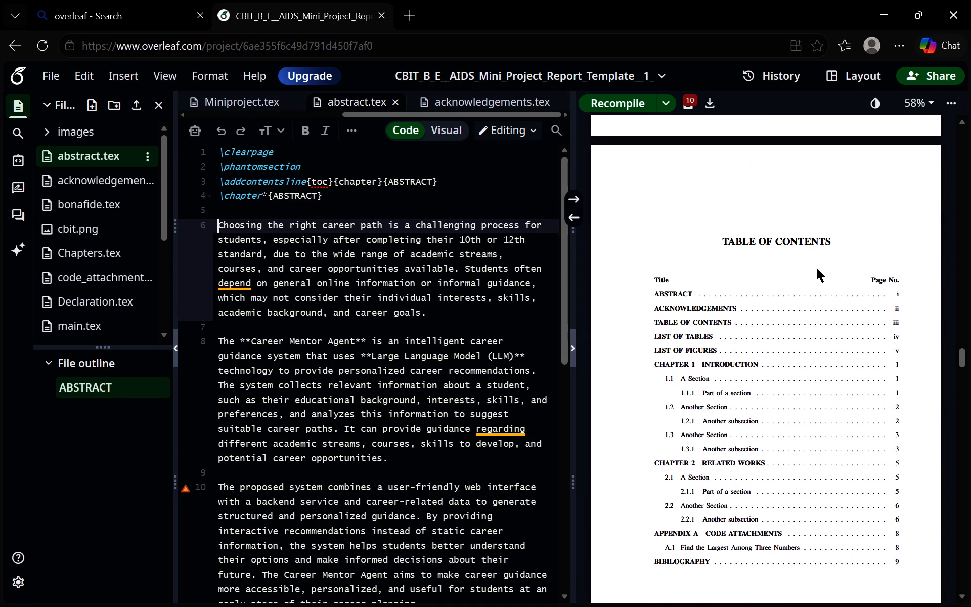
scroll(817, 268, "down", 1)
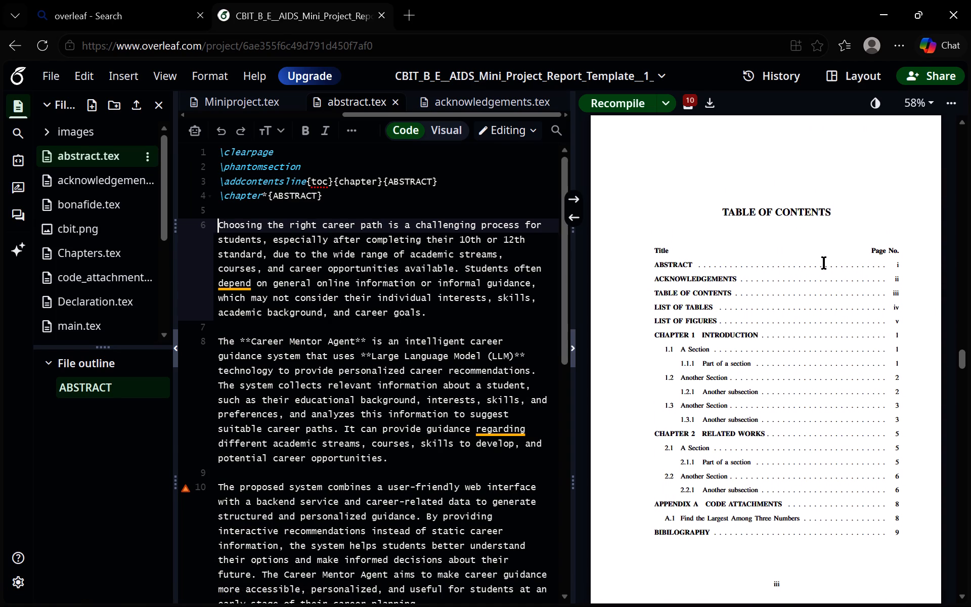
Examine the List of Tables and List of Figures pages in the PDF preview, as far as the start of Chapter 1.
scroll(770, 303, "down", 1)
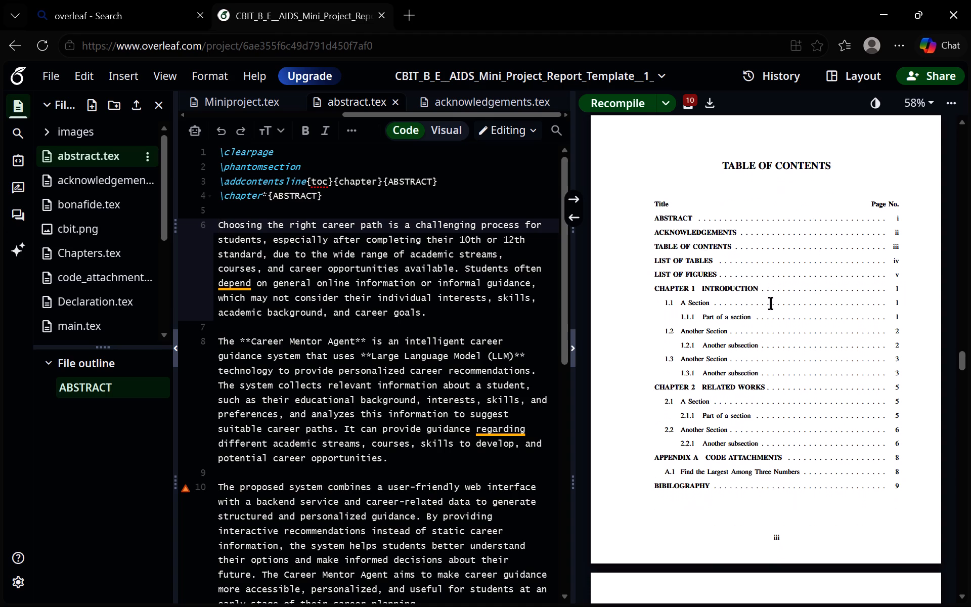
scroll(770, 303, "down", 5)
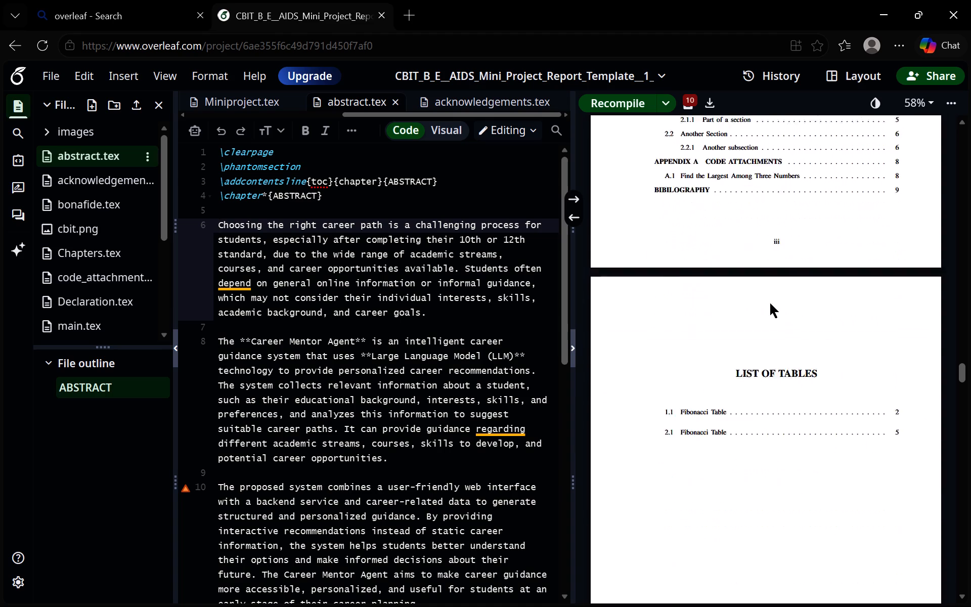
scroll(770, 303, "down", 3)
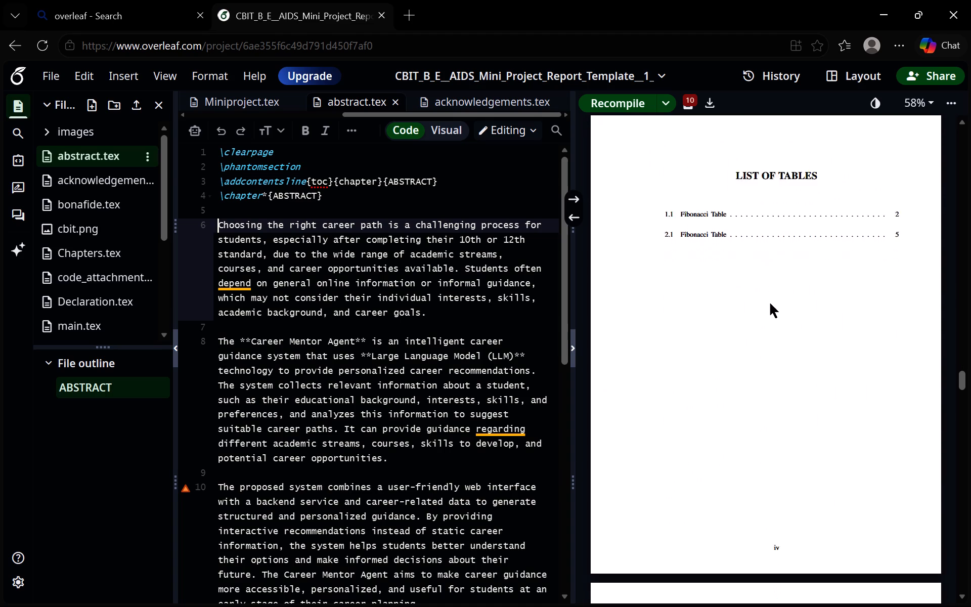
scroll(770, 303, "down", 4)
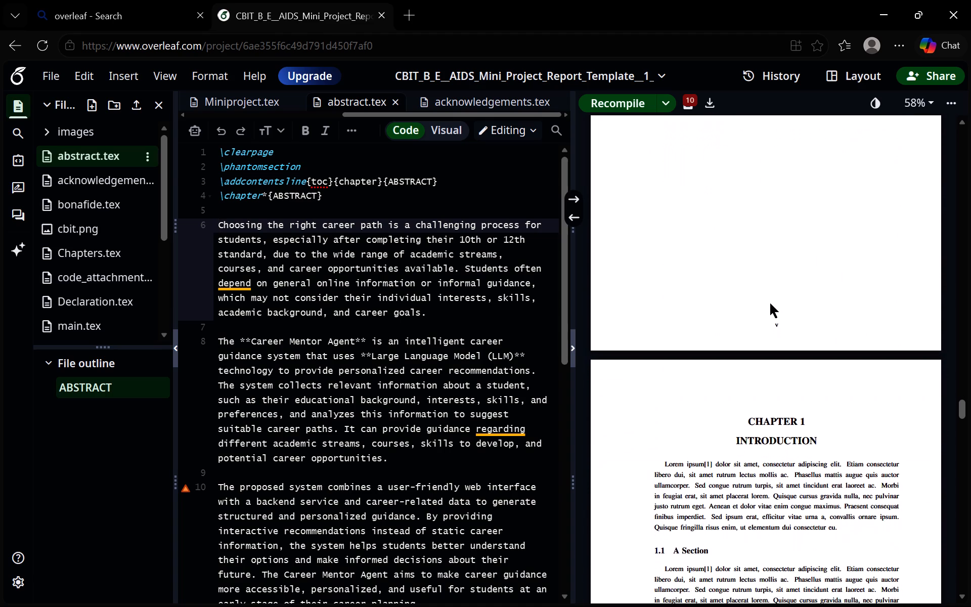
Skim the Introduction and Related Works chapters in the PDF preview, through the code attachments appendix to the Bibliography.
scroll(770, 303, "down", 5)
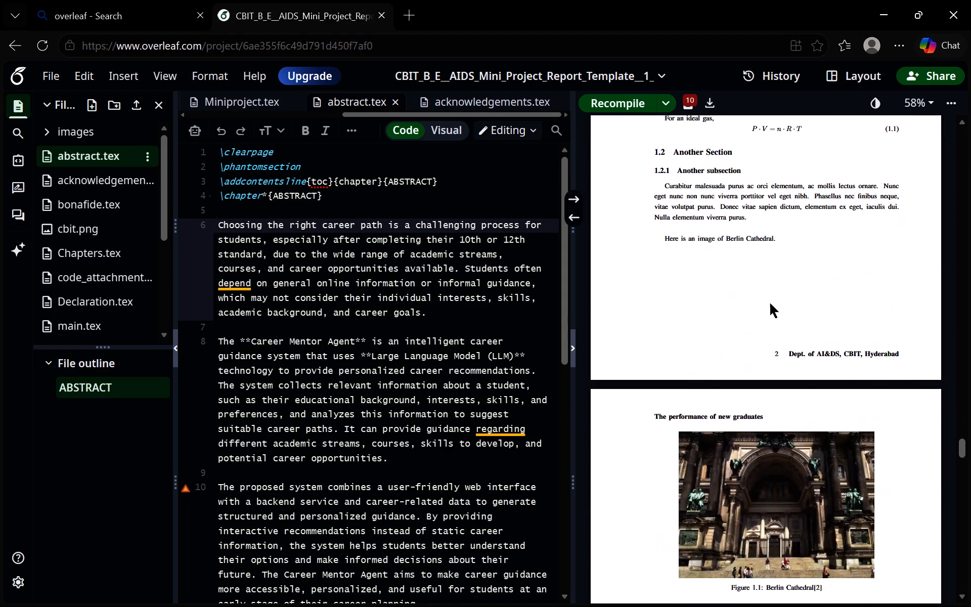
scroll(770, 303, "down", 4)
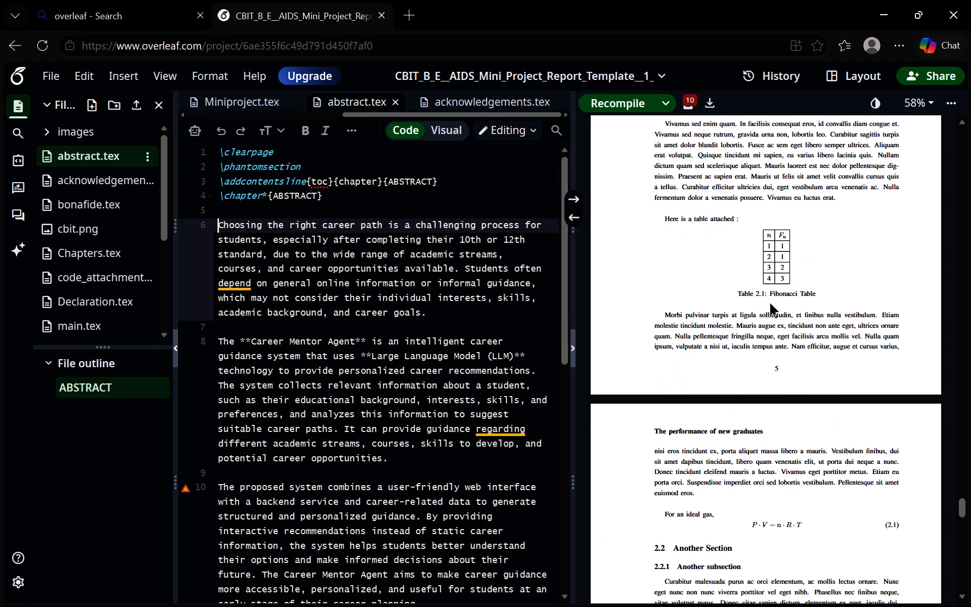
scroll(770, 303, "down", 4)
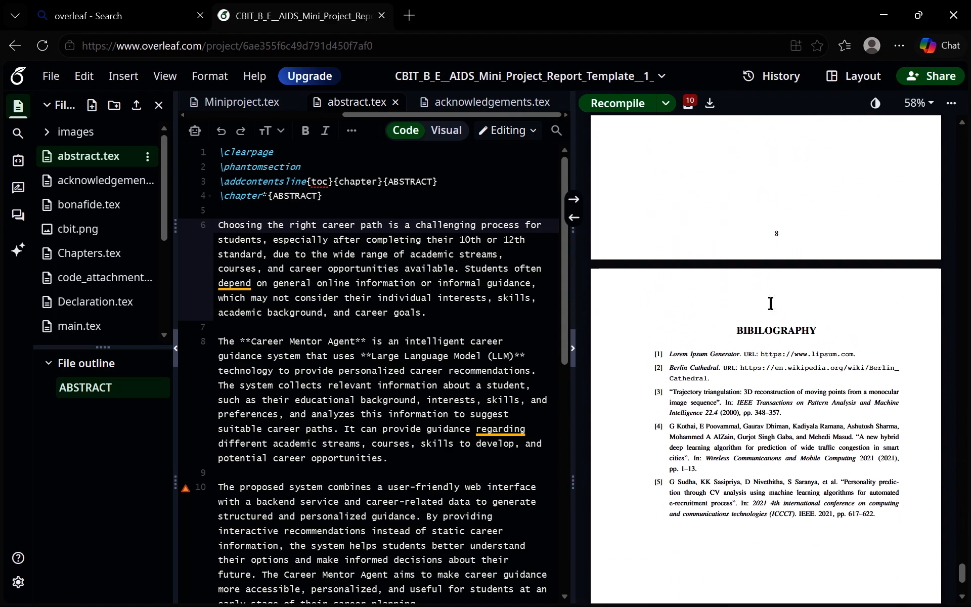
scroll(770, 303, "down", 2)
Look back through the PDF preview from the Bibliography to the Abstract page, and return to the Table of Contents entries.
scroll(770, 303, "up", 6)
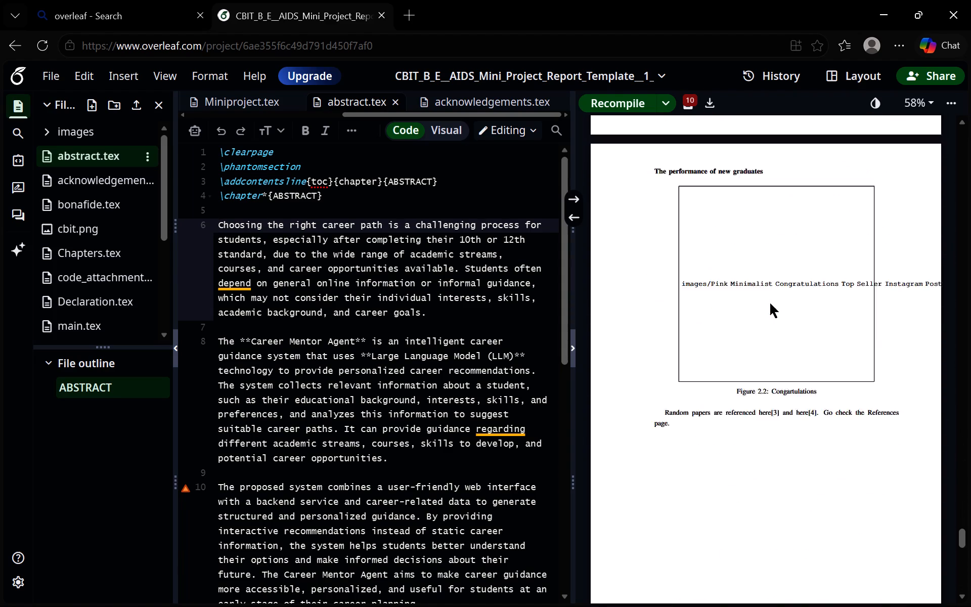
scroll(770, 303, "up", 5)
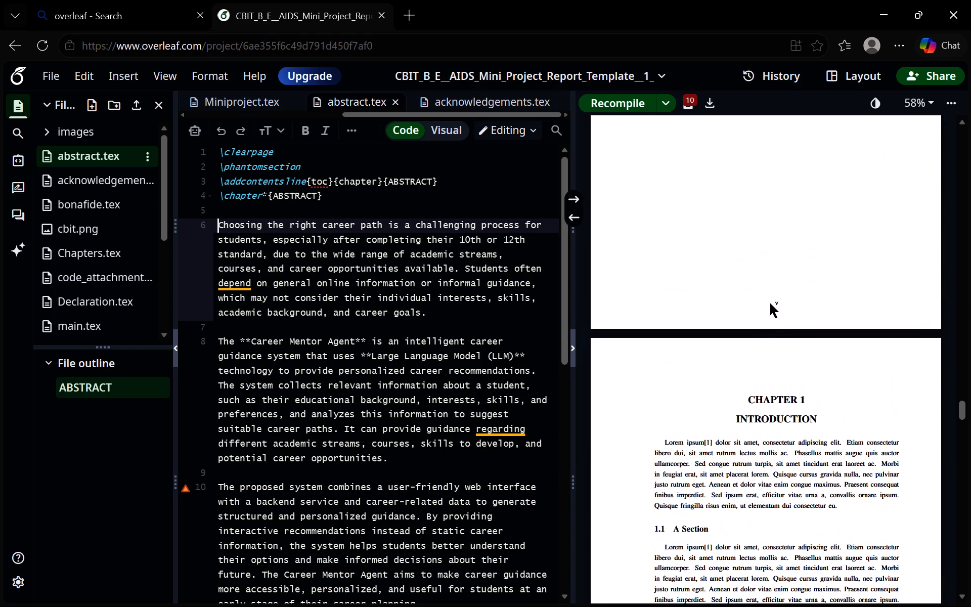
scroll(770, 303, "up", 7)
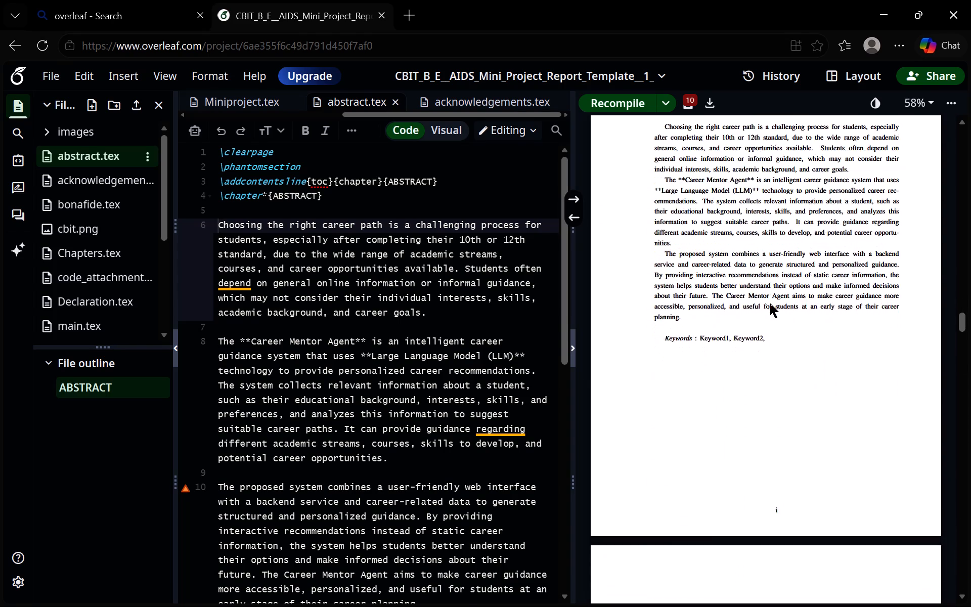
scroll(770, 303, "down", 6)
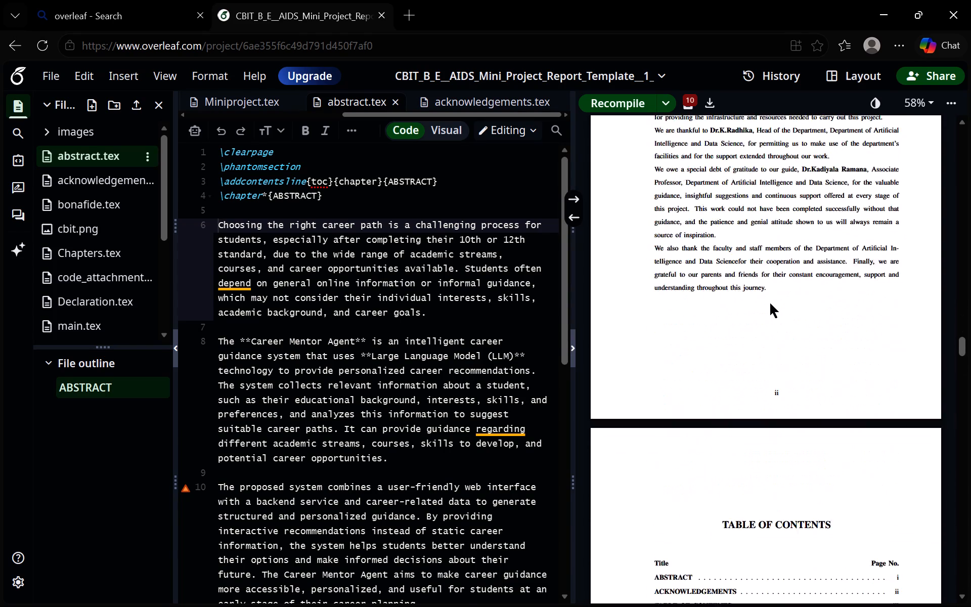
scroll(770, 303, "down", 2)
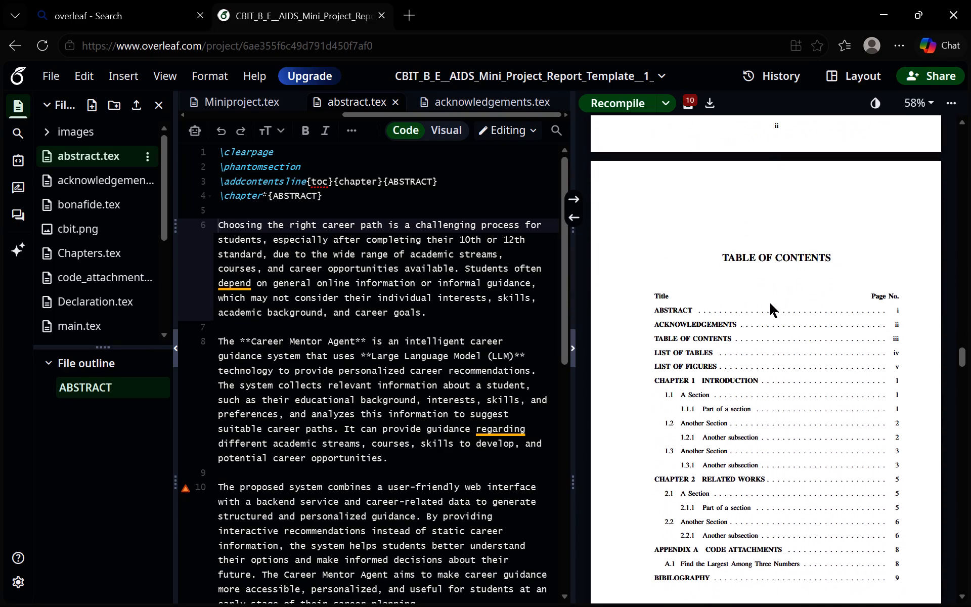
scroll(770, 303, "down", 3)
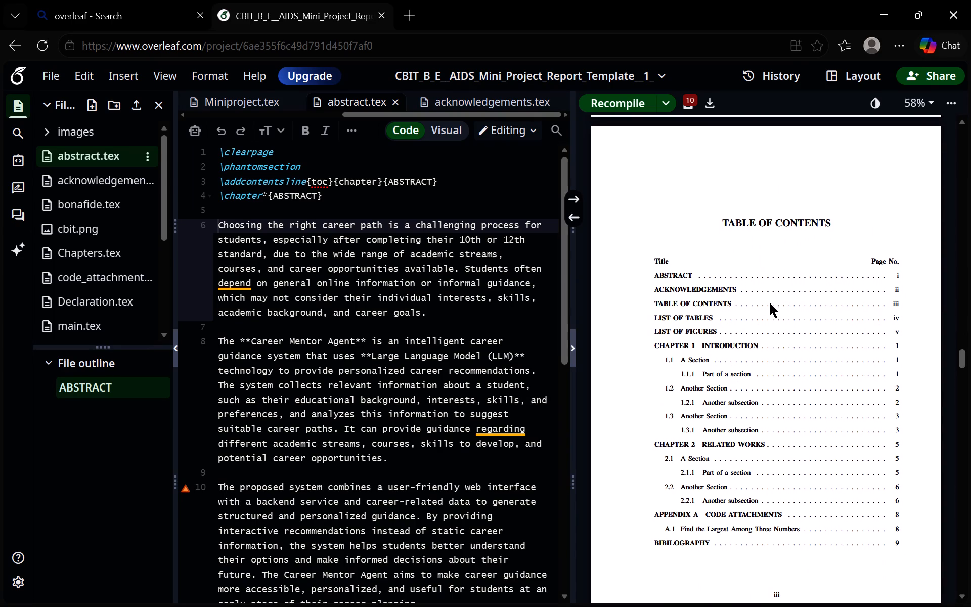
scroll(770, 303, "down", 1)
left_click(622, 104)
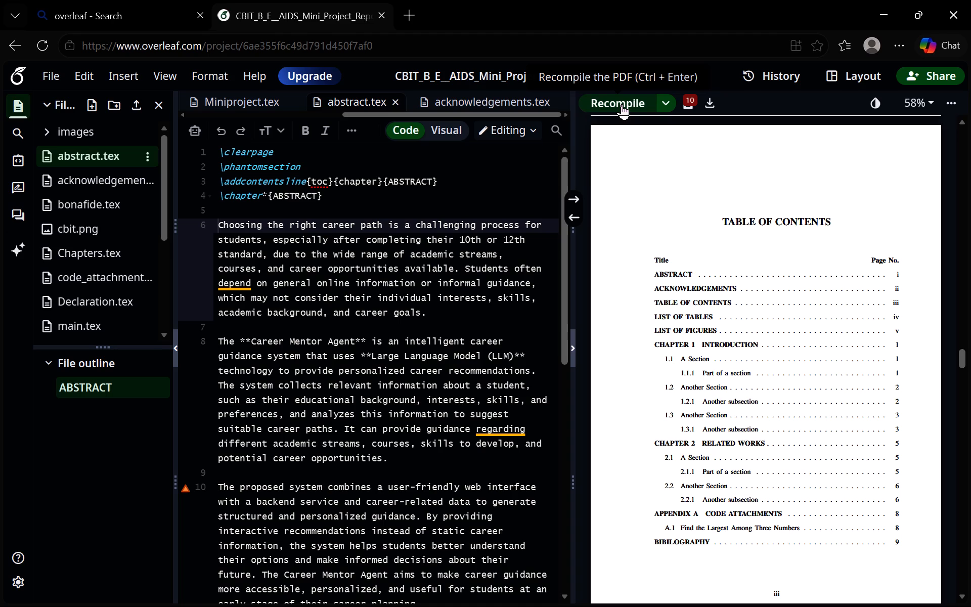